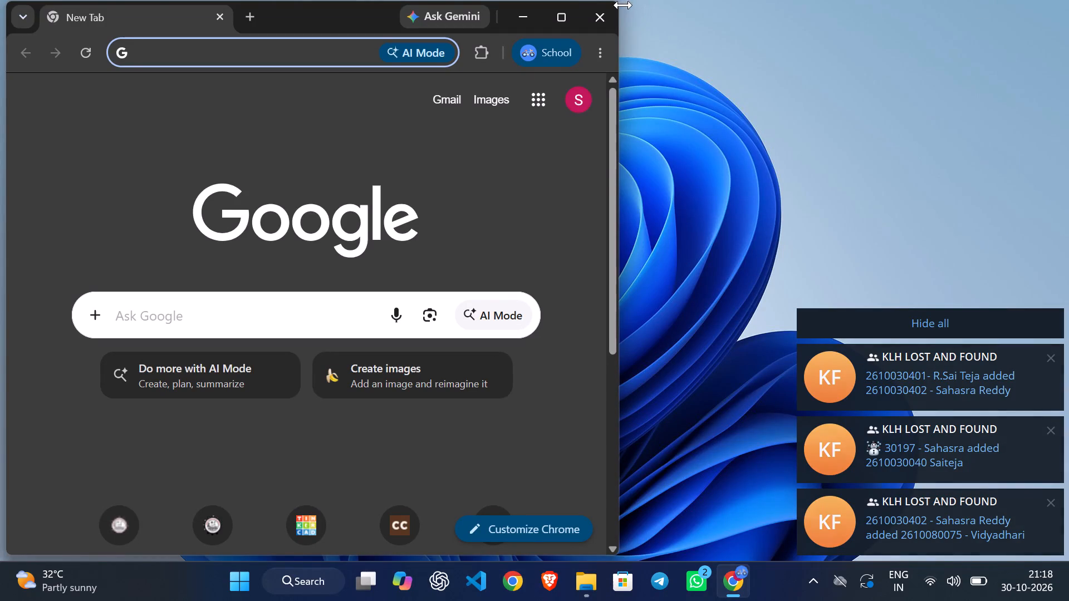
Close the Google Chrome window showing the new tab page and switch to File Explorer.
click(594, 12)
click(611, 590)
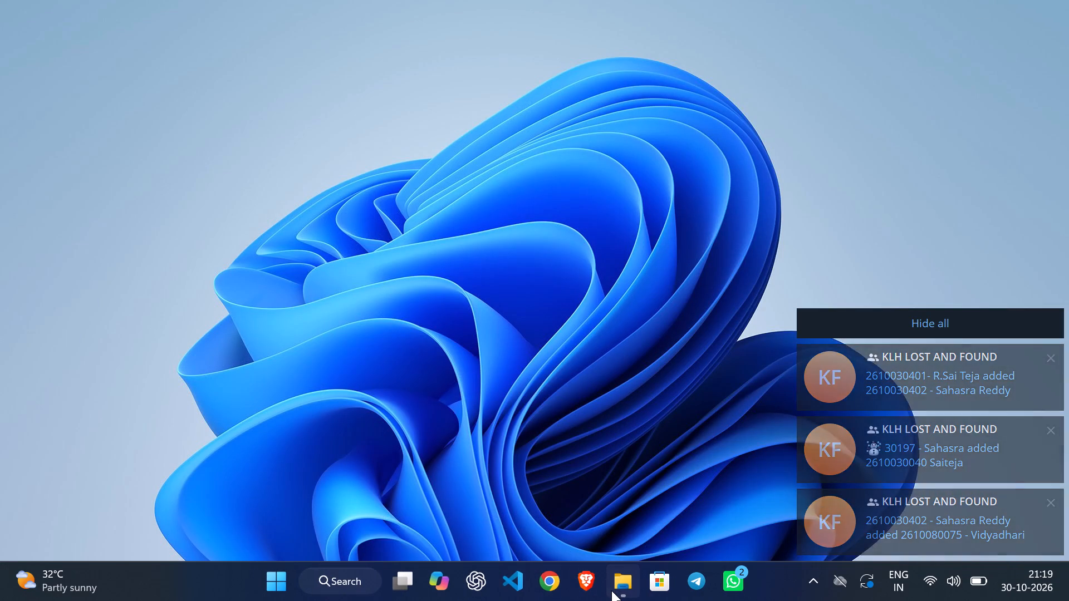
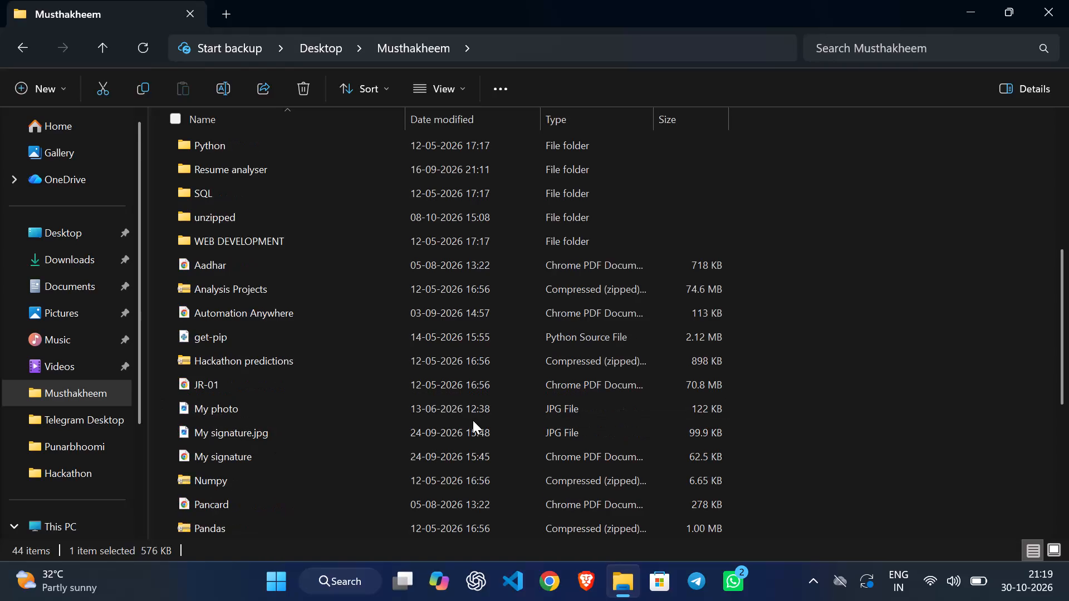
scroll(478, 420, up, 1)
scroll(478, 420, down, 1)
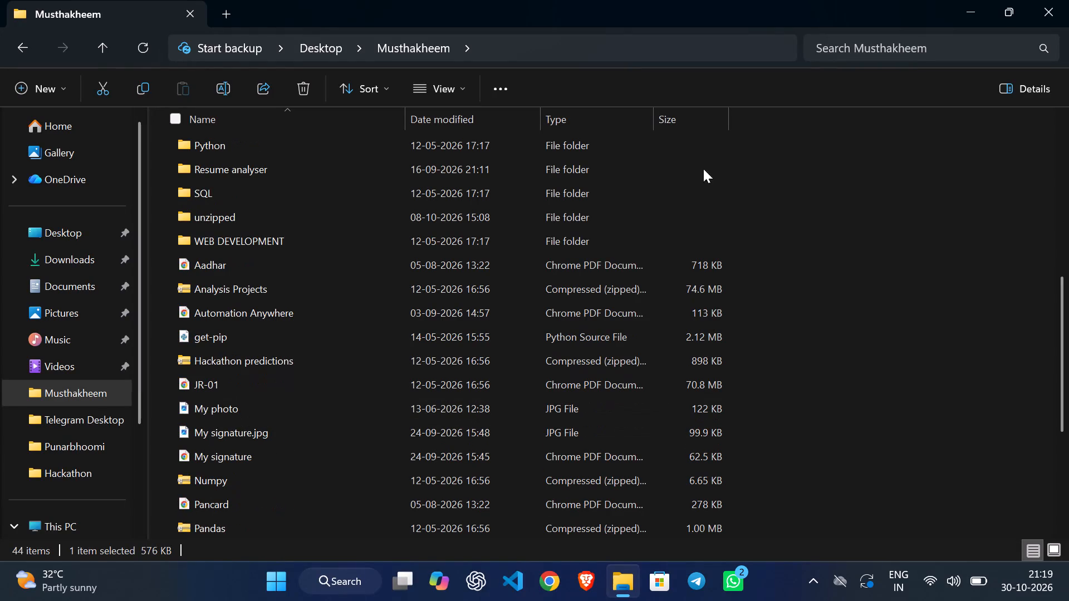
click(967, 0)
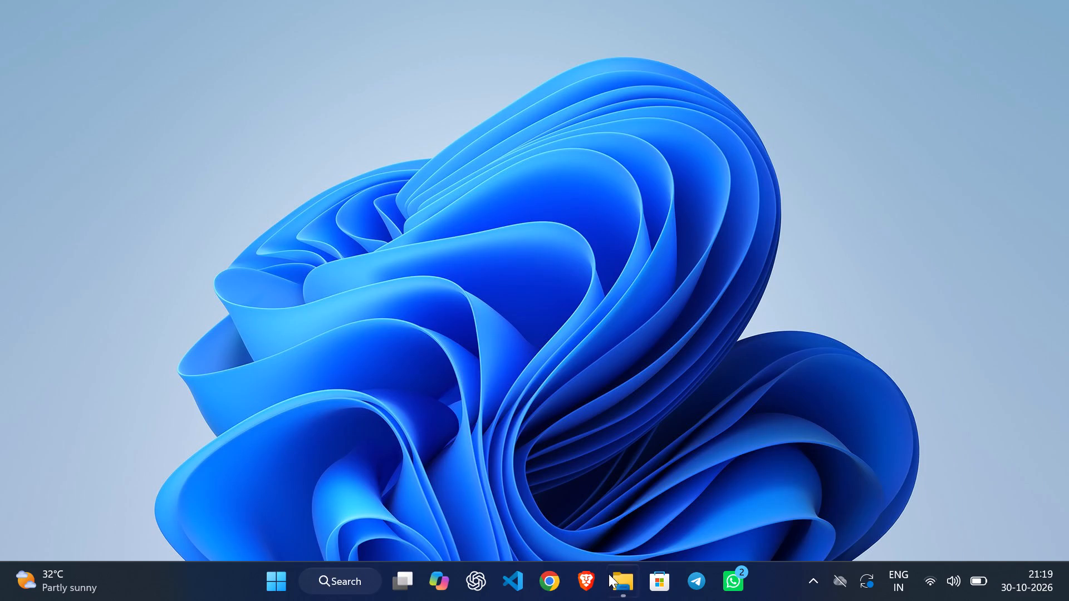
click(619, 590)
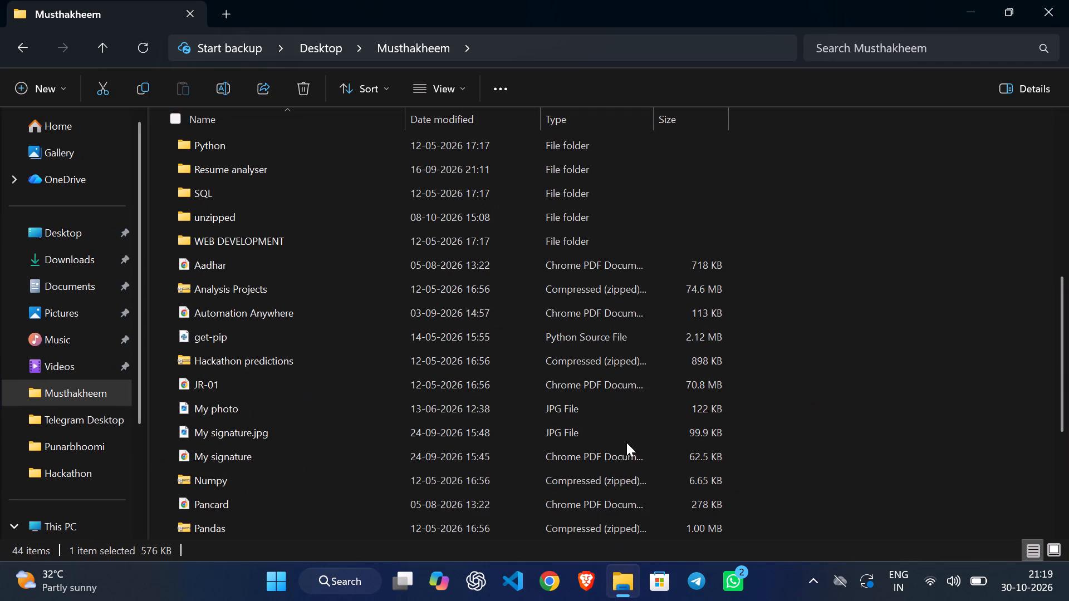
Open Resume.pdf from the Musthakheem folder and maximize its window.
scroll(400, 385, down, 3)
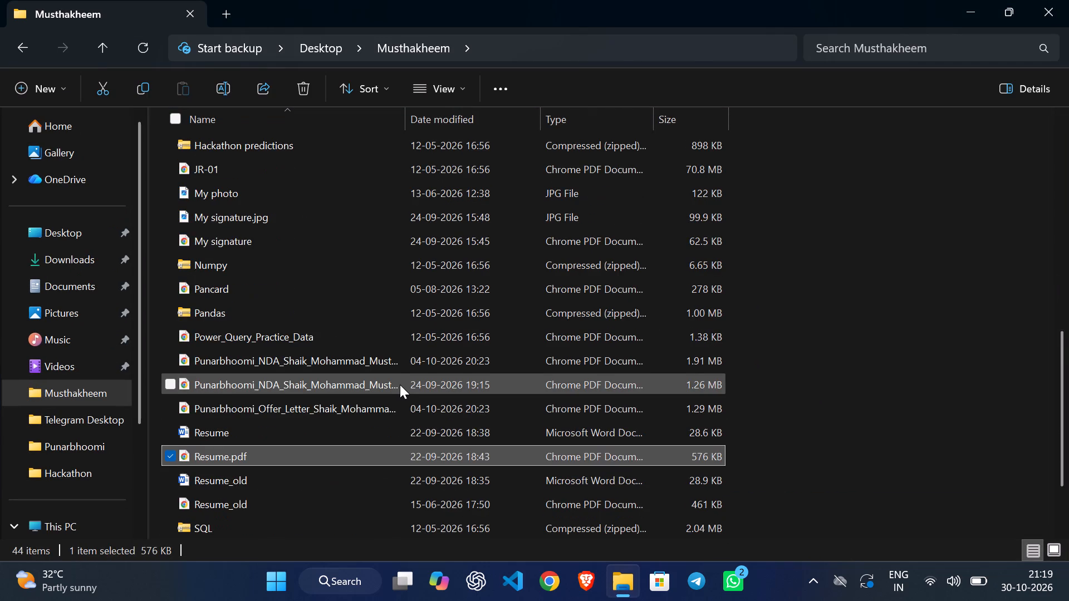
scroll(400, 385, down, 2)
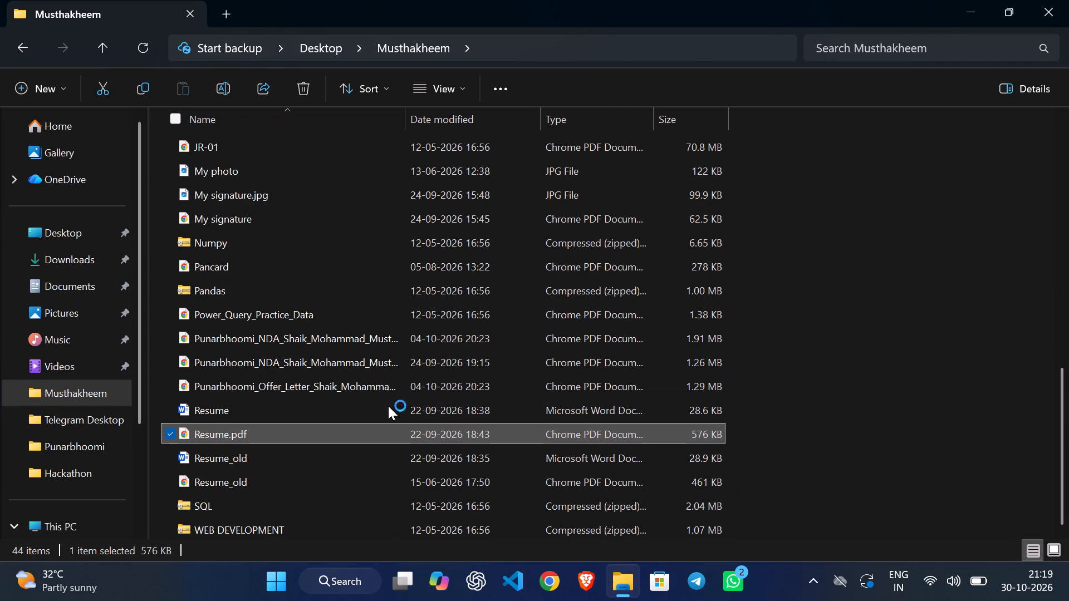
double_click(334, 433)
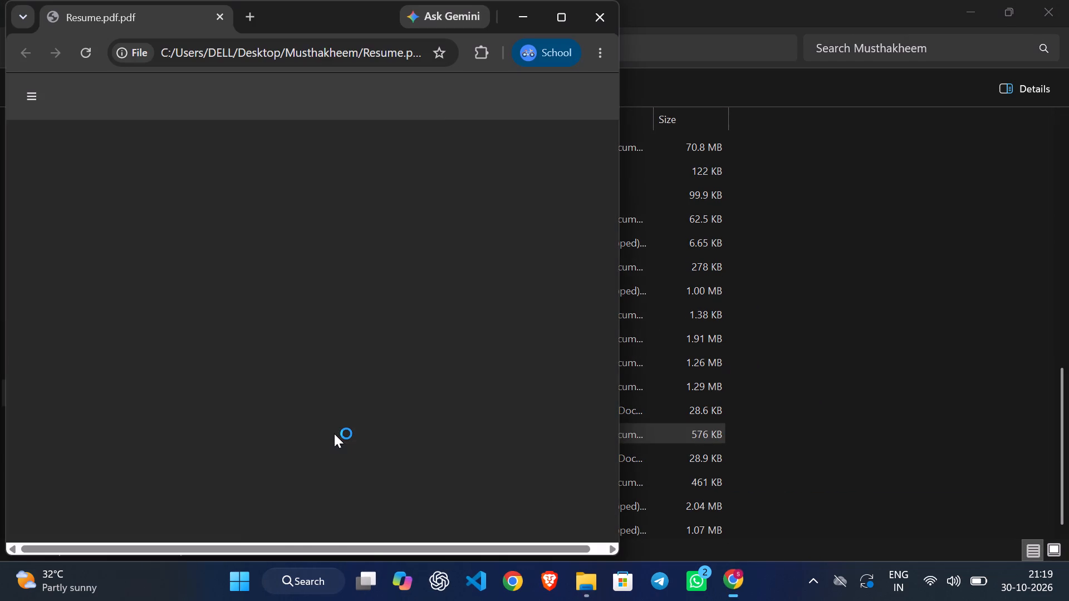
click(557, 23)
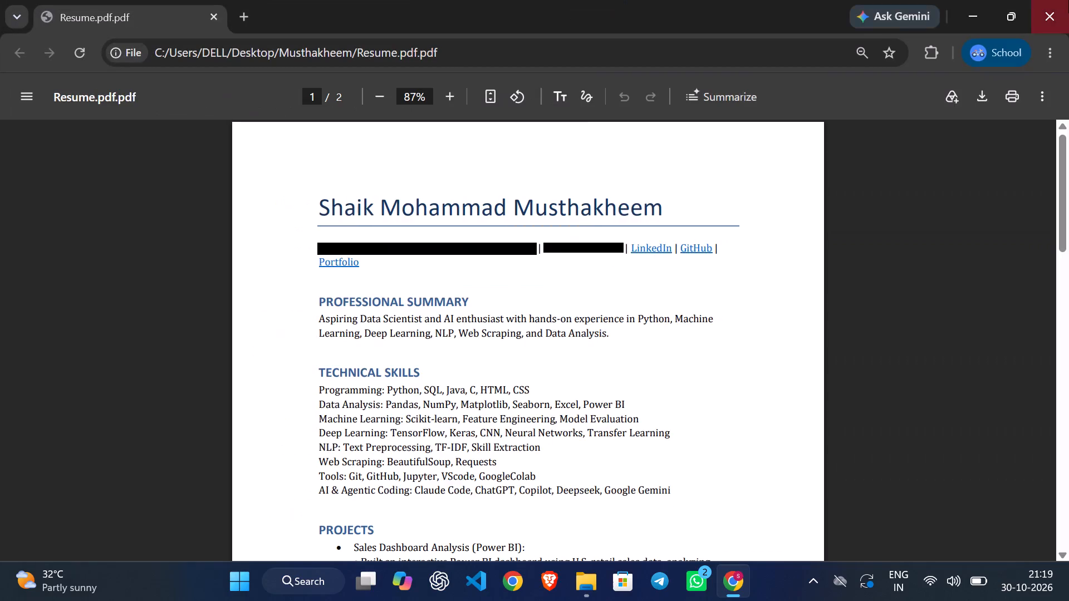
Minimize the resume and File Explorer windows to reach the desktop.
click(973, 13)
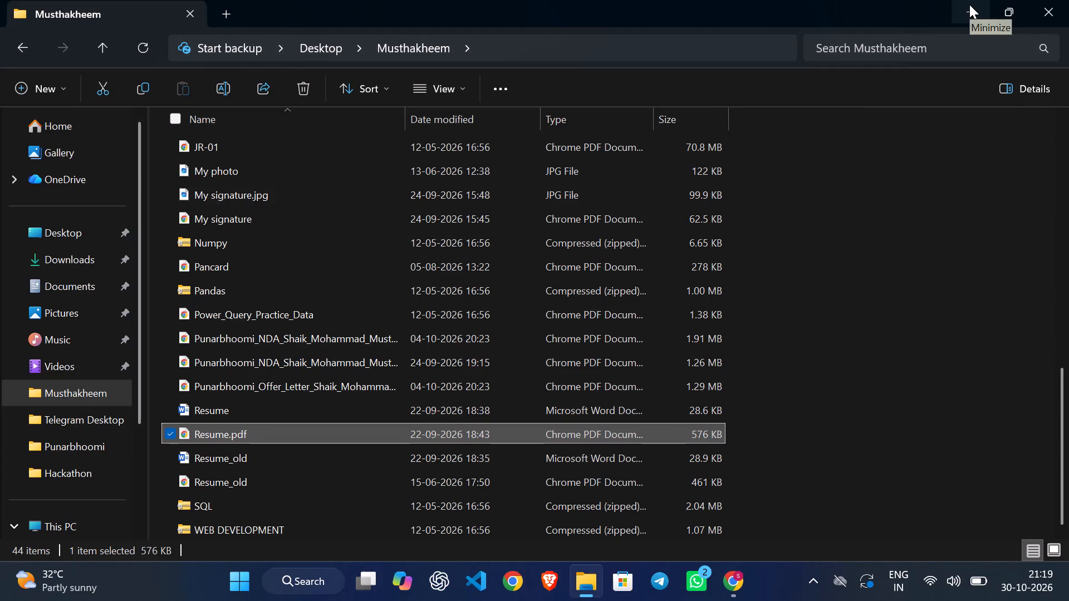
click(969, 4)
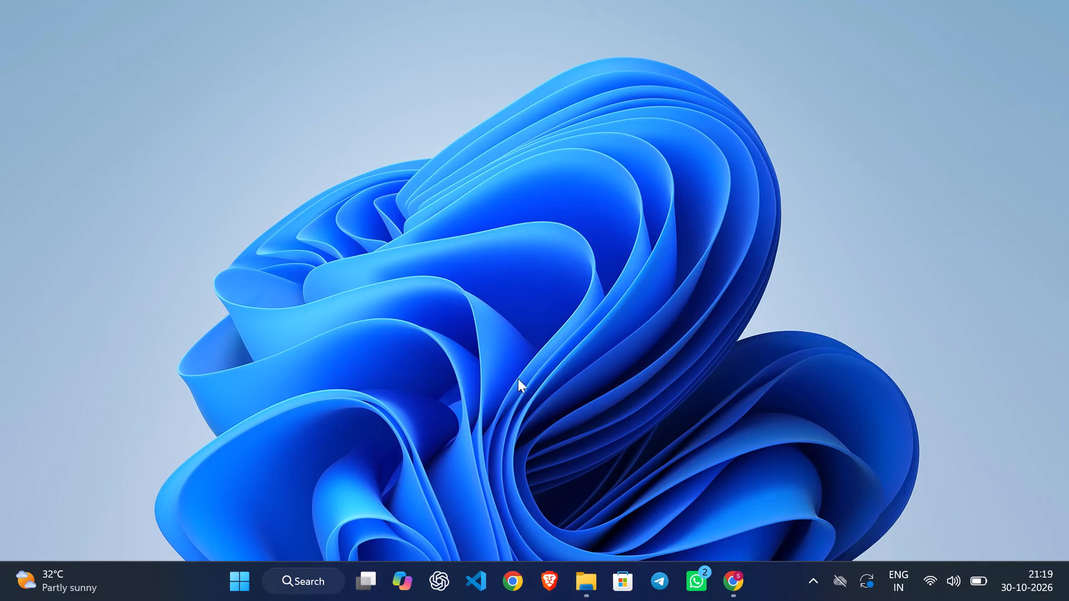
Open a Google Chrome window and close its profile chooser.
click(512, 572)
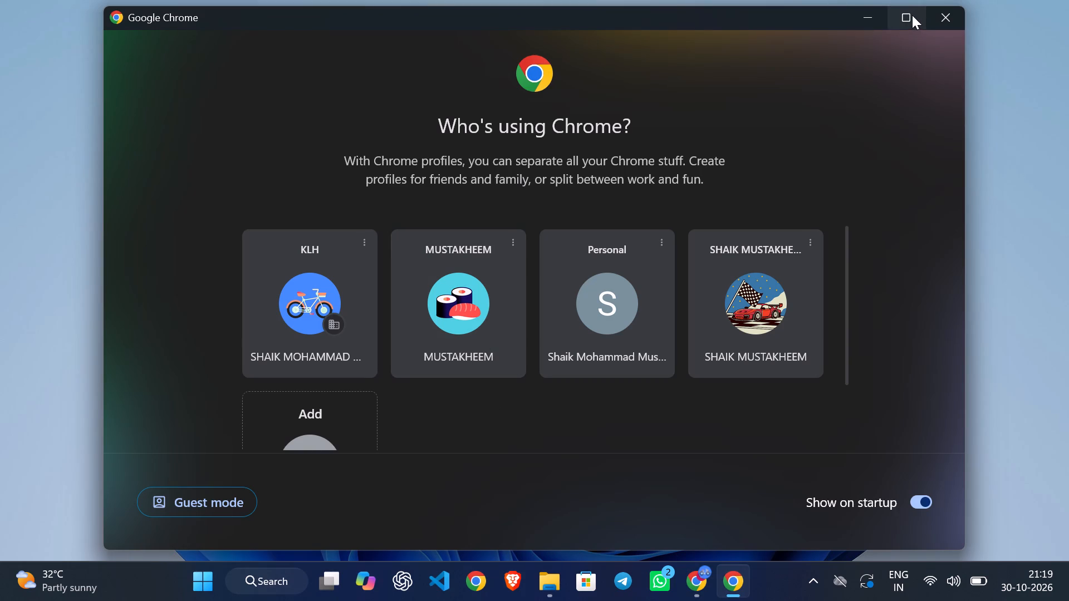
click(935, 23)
Open the Brave browser.
click(541, 589)
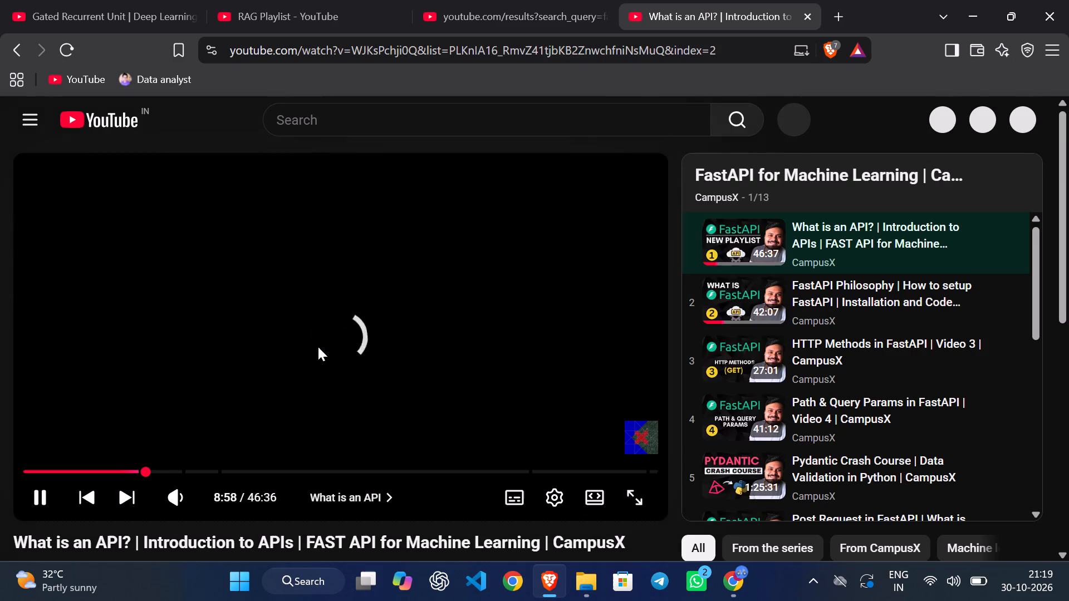
Adjust the volume of the "What is an API?" YouTube video and leave playback paused.
click(453, 312)
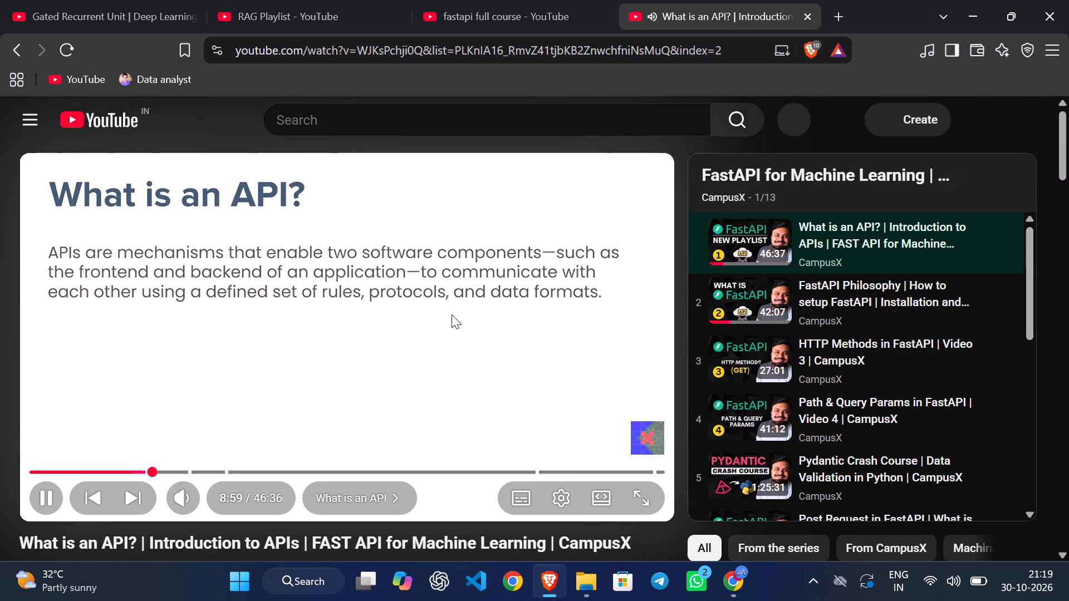
click(218, 497)
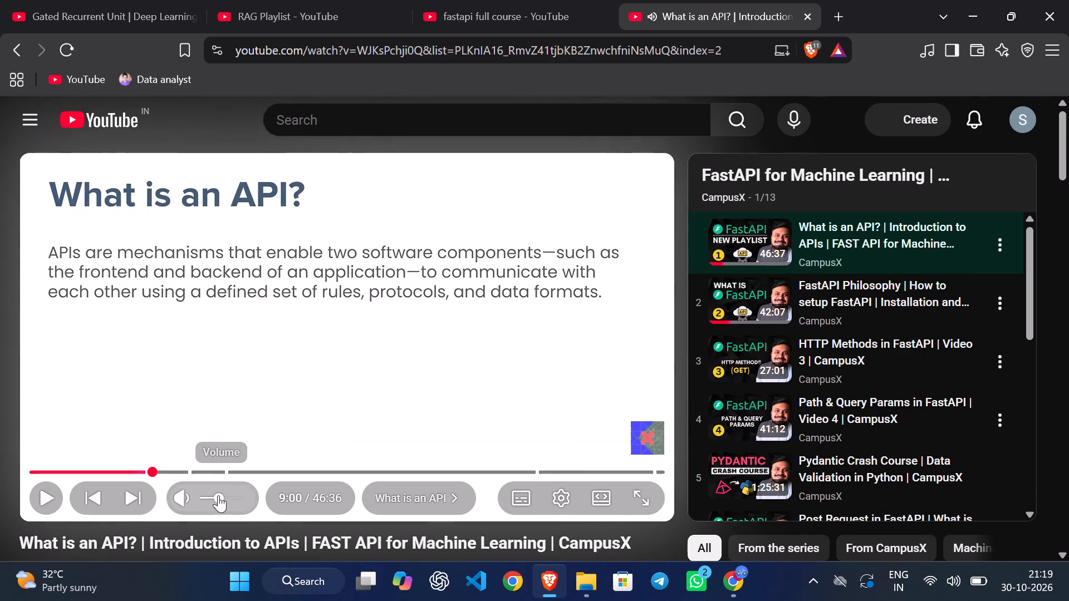
click(207, 348)
click(207, 348)
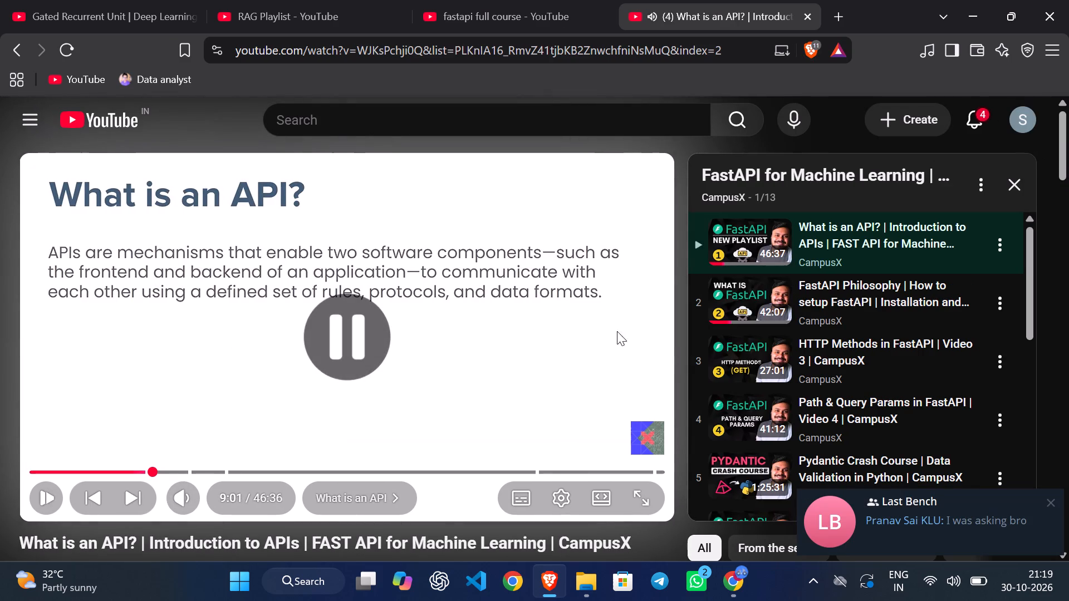
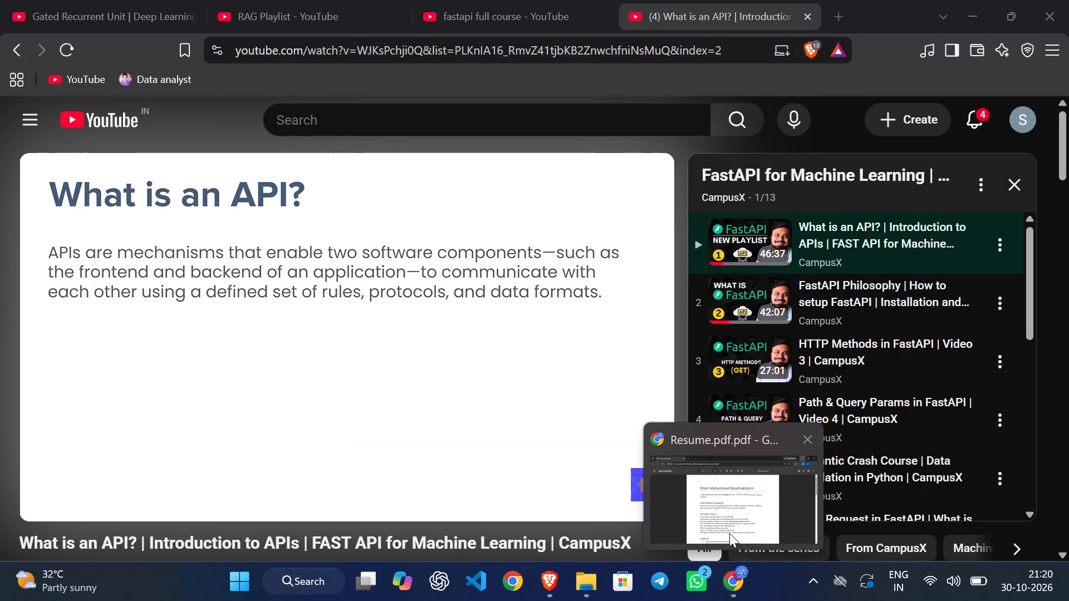
Switch back to the Google Chrome window showing Resume.pdf.pdf.
click(731, 494)
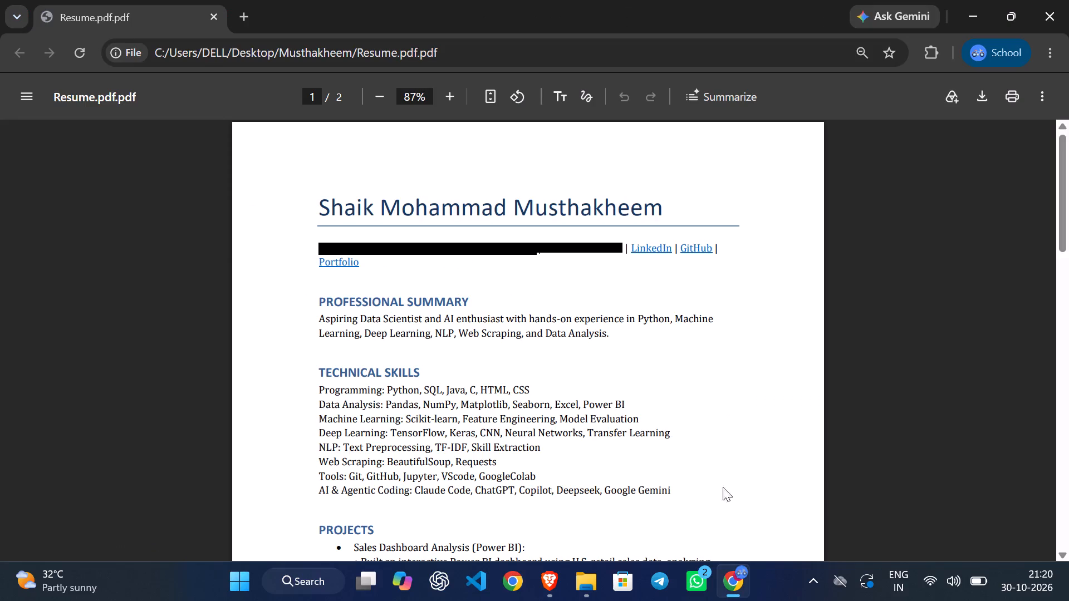
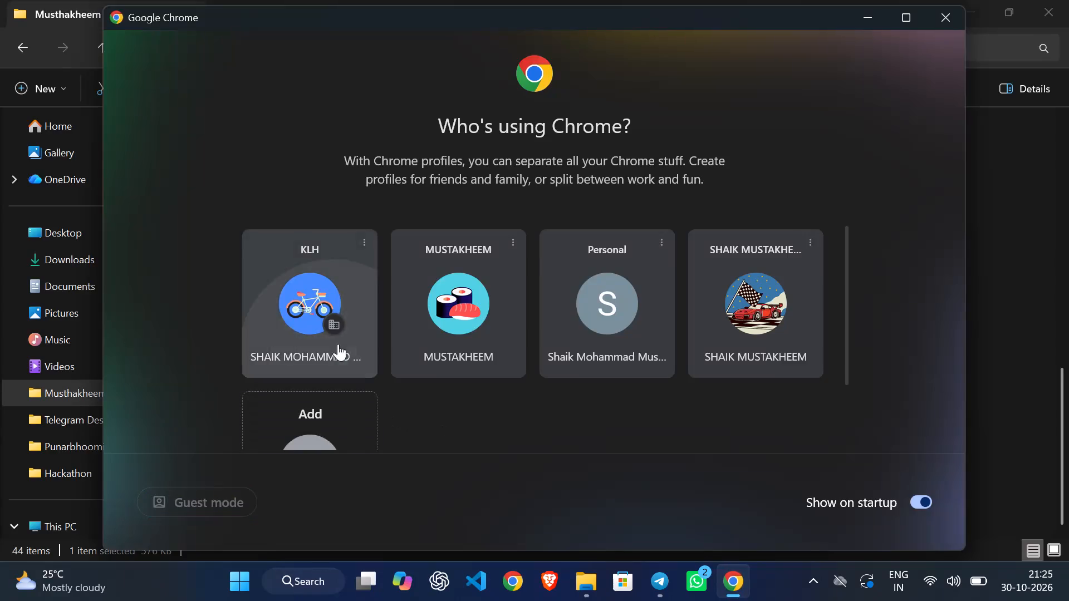
Dismiss the browser profile chooser, open Resume.pdf from the desktop folder and look through both pages.
click(968, 7)
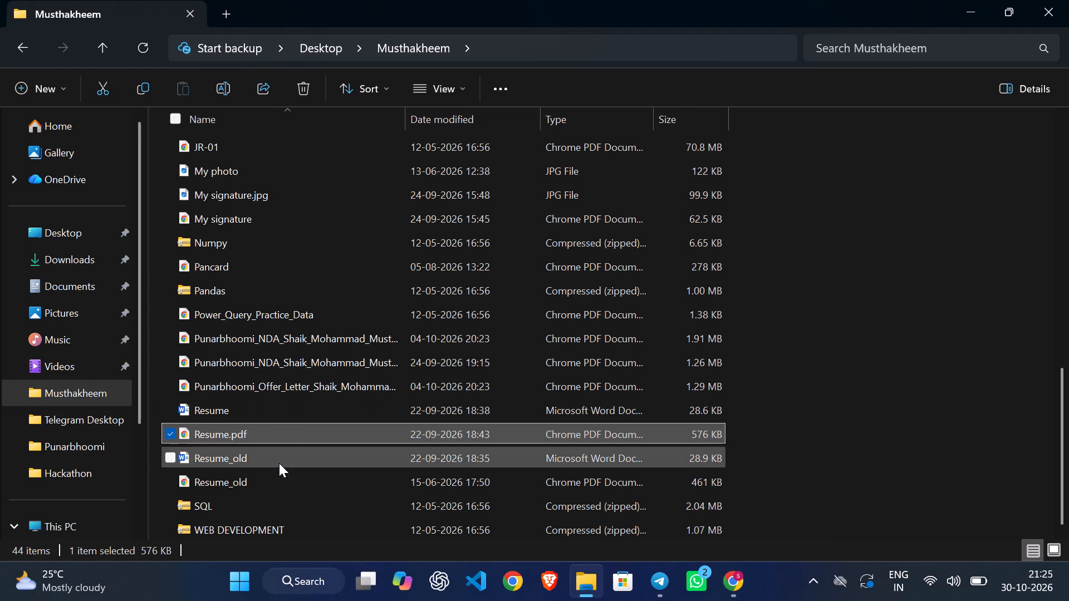
double_click(274, 430)
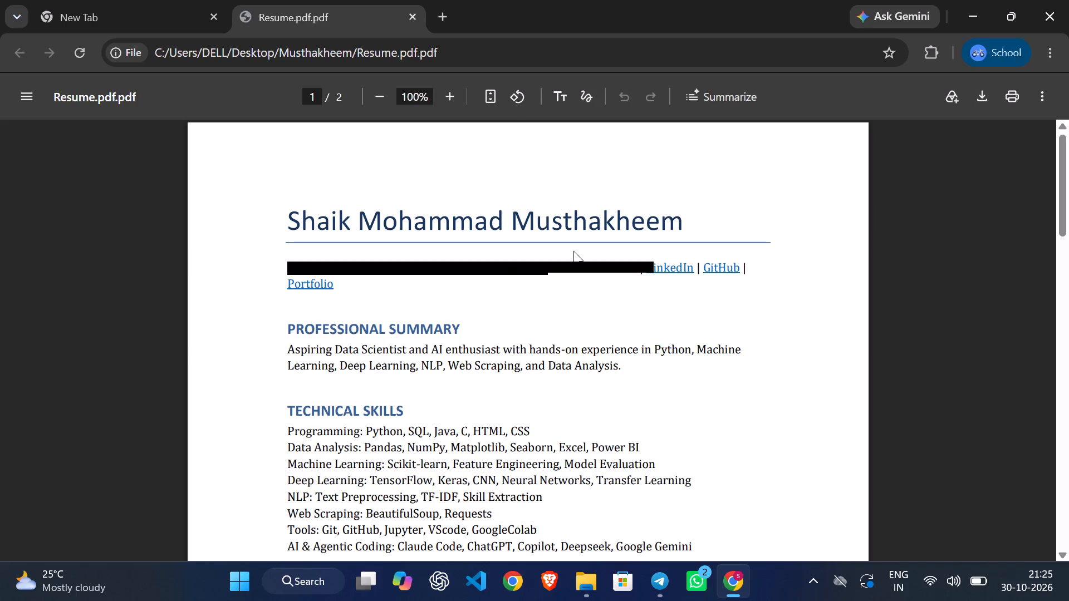
scroll(573, 251, down, 3)
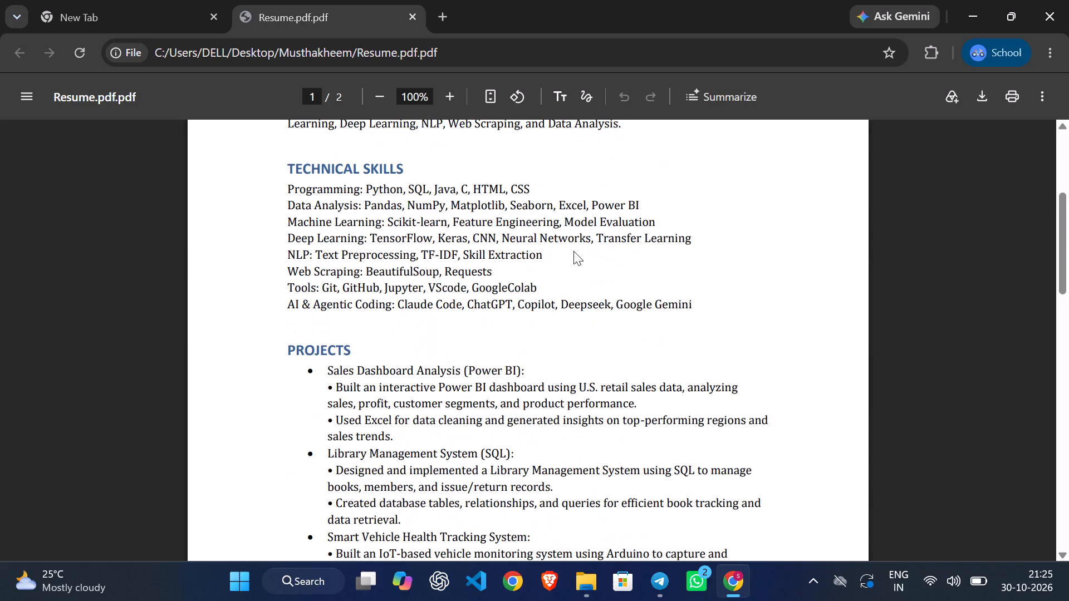
scroll(573, 251, down, 1)
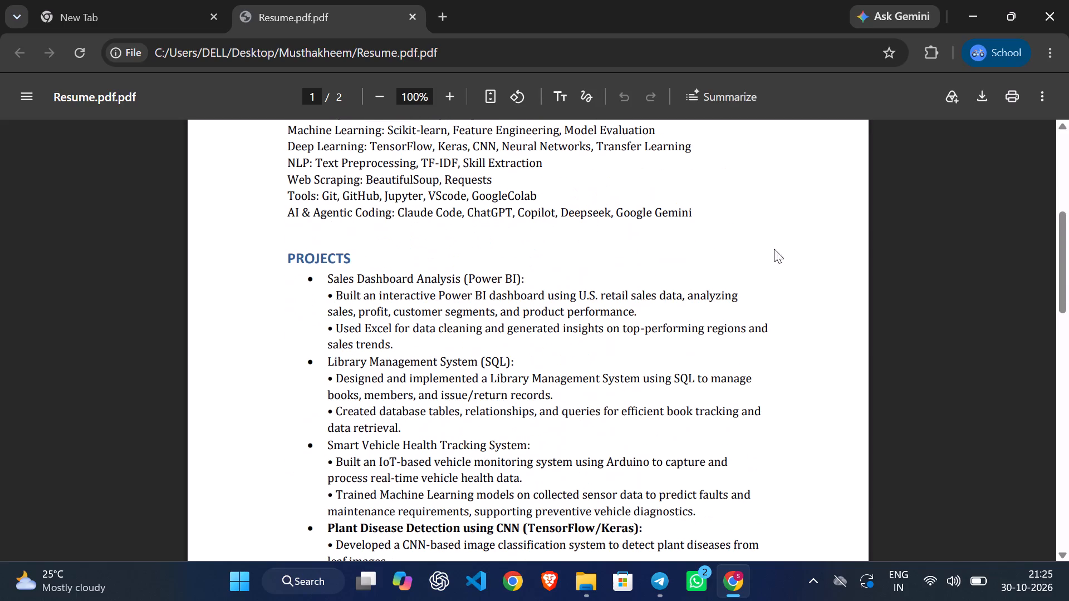
drag(1068, 259, 1068, 324)
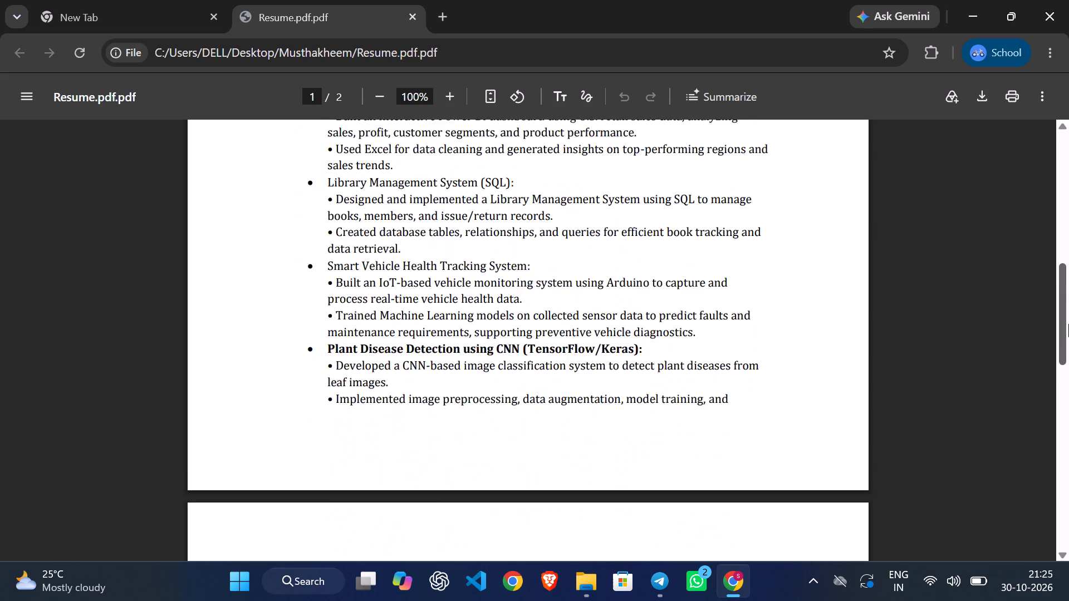
drag(1068, 324, 1066, 425)
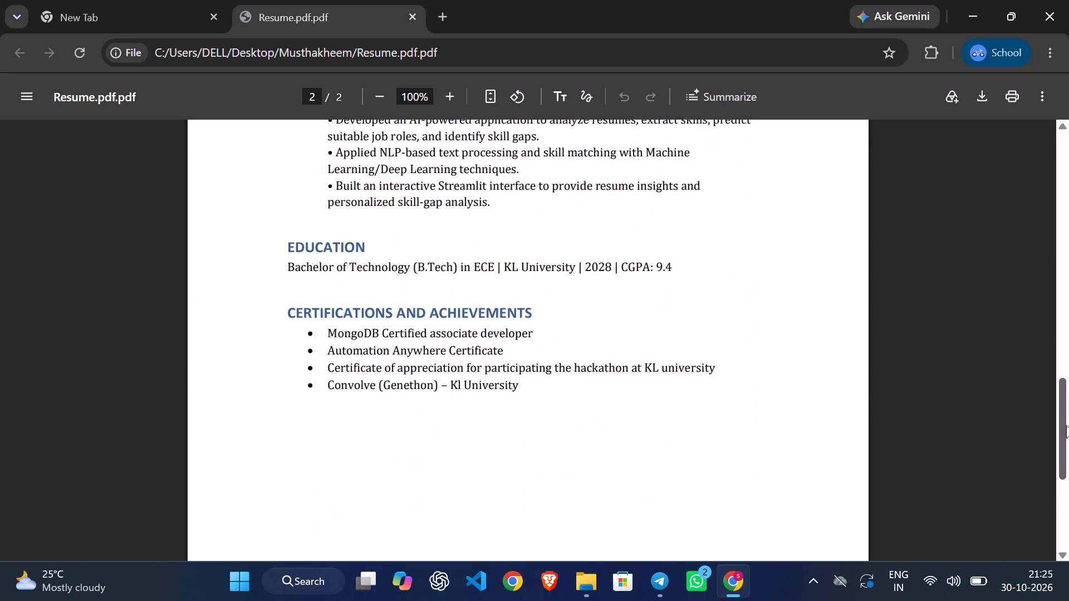
drag(1066, 425, 1057, 428)
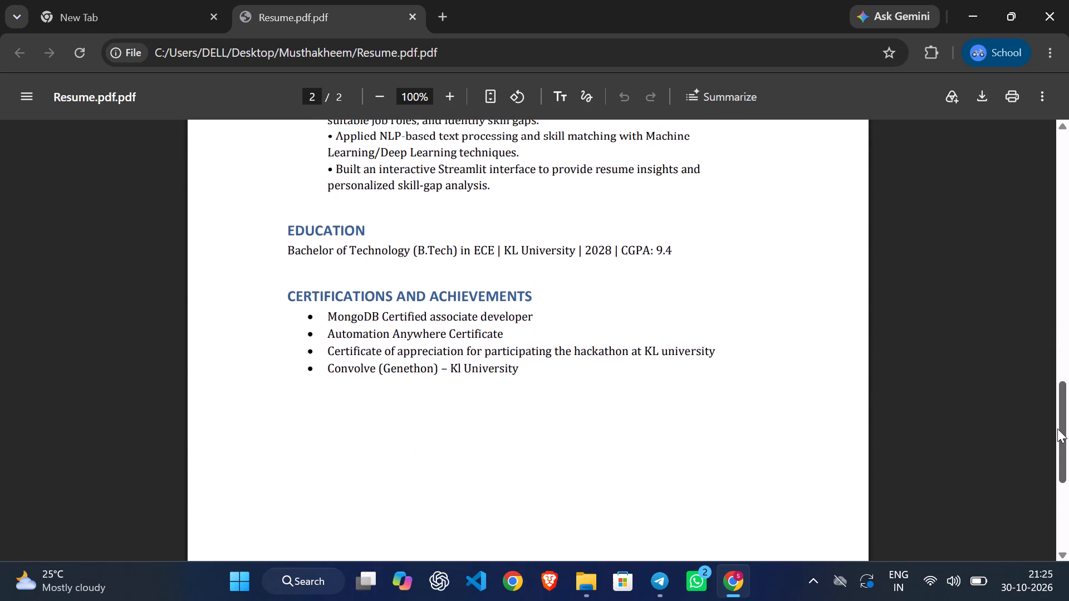
drag(1057, 428, 1056, 426)
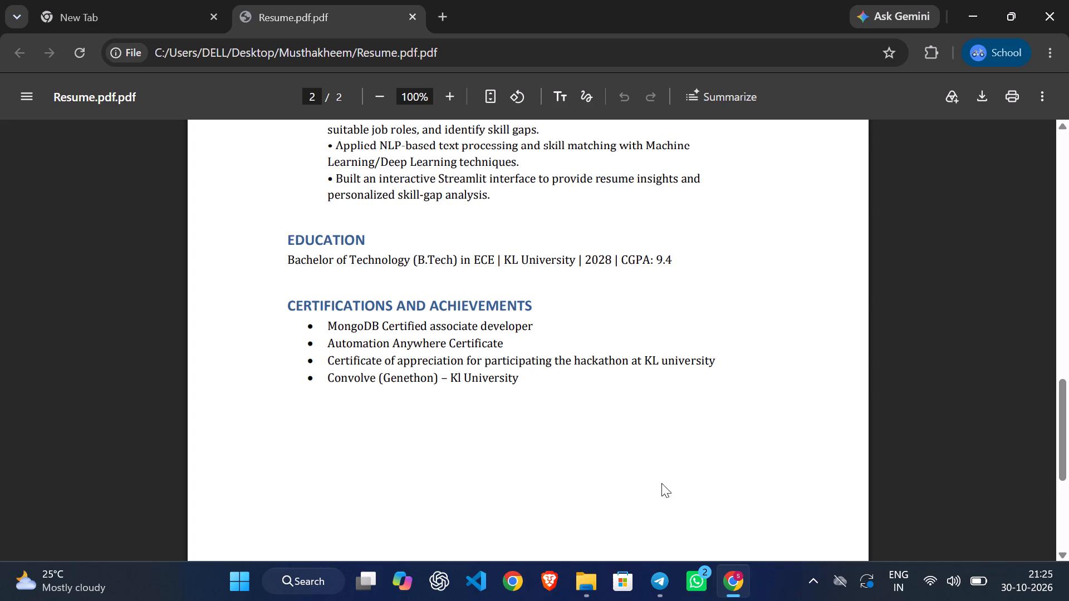
Delete both Resume_old files, the Word document and the PDF, from the desktop folder in File Explorer.
click(580, 587)
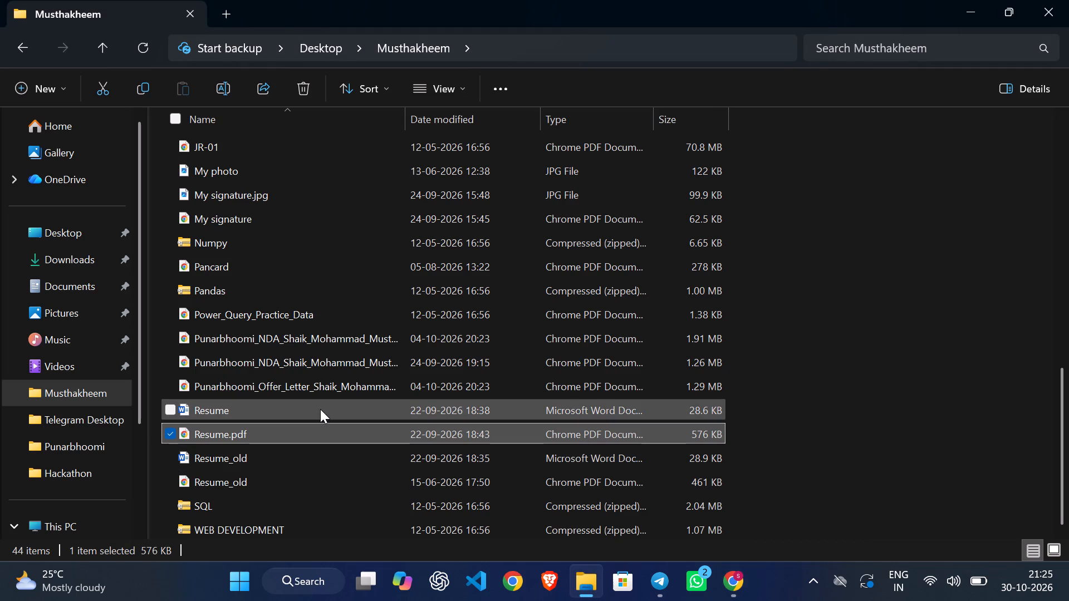
click(169, 480)
click(166, 459)
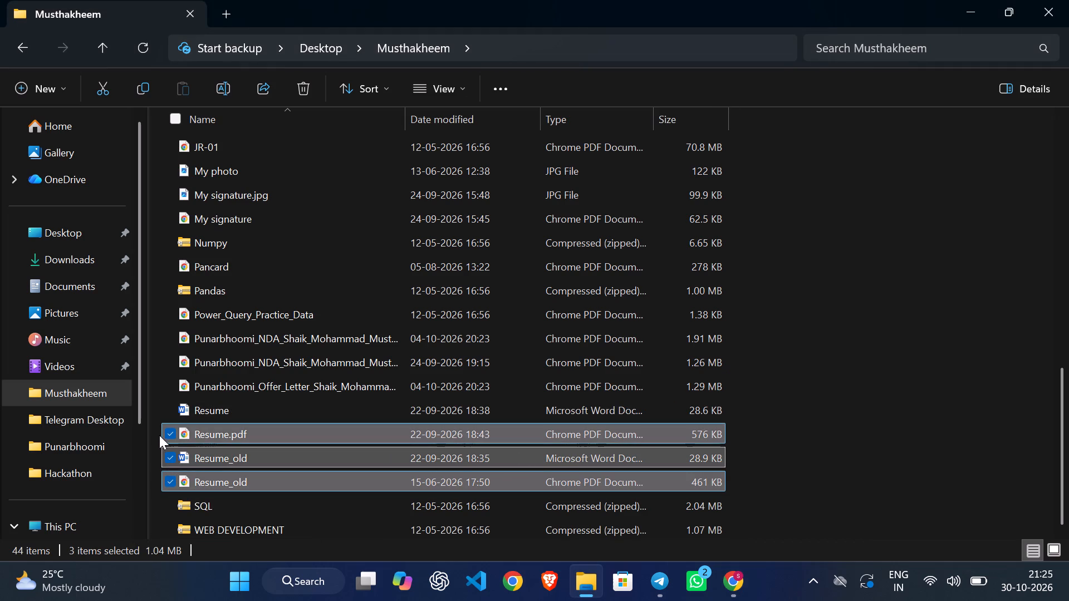
click(172, 433)
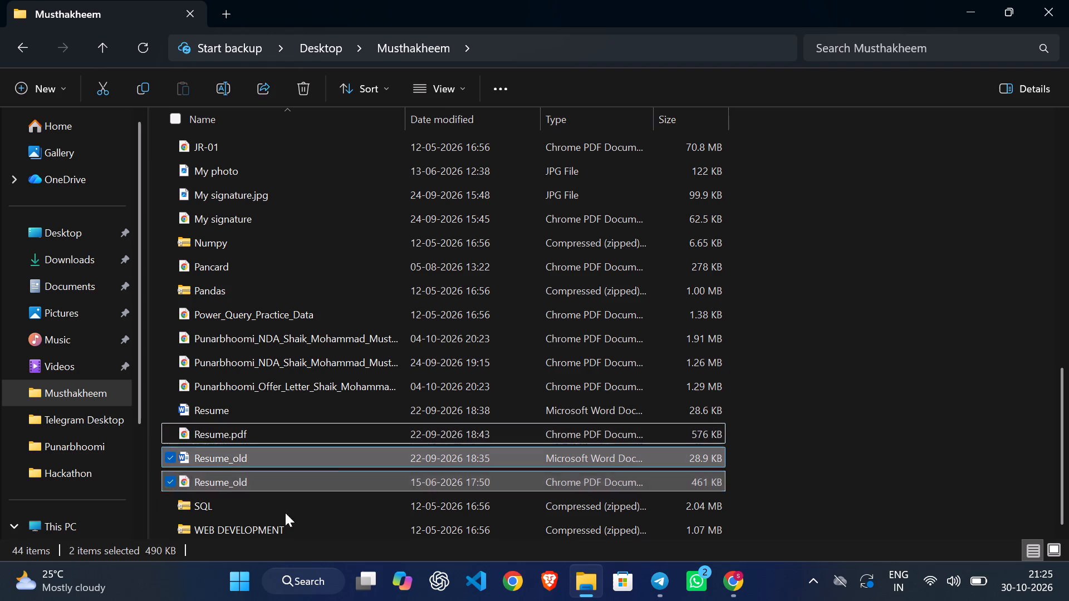
key(Delete)
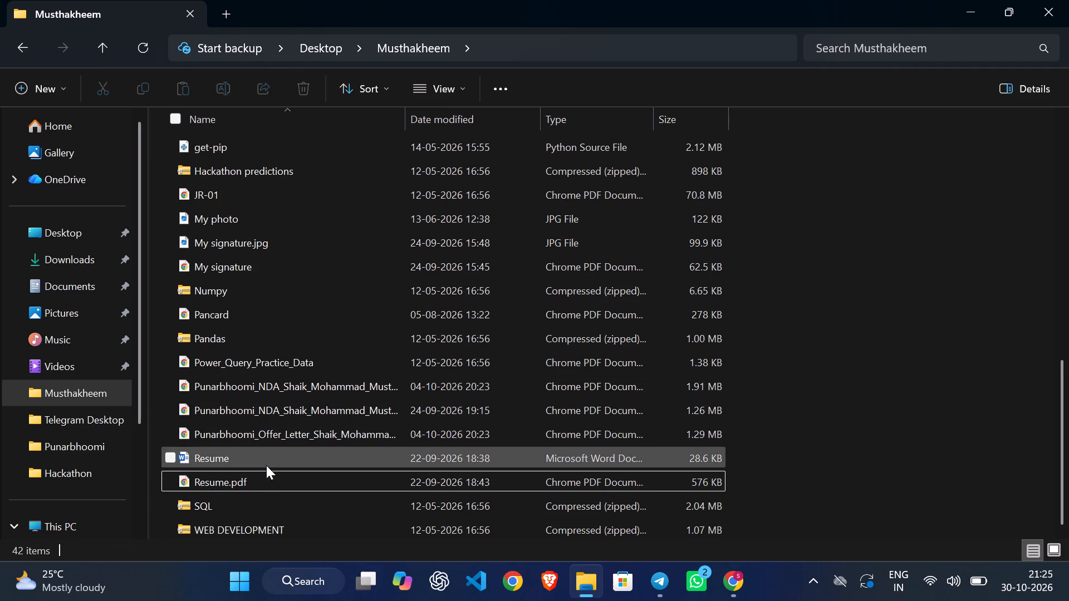
Open the Word document named Resume from the folder.
double_click(266, 465)
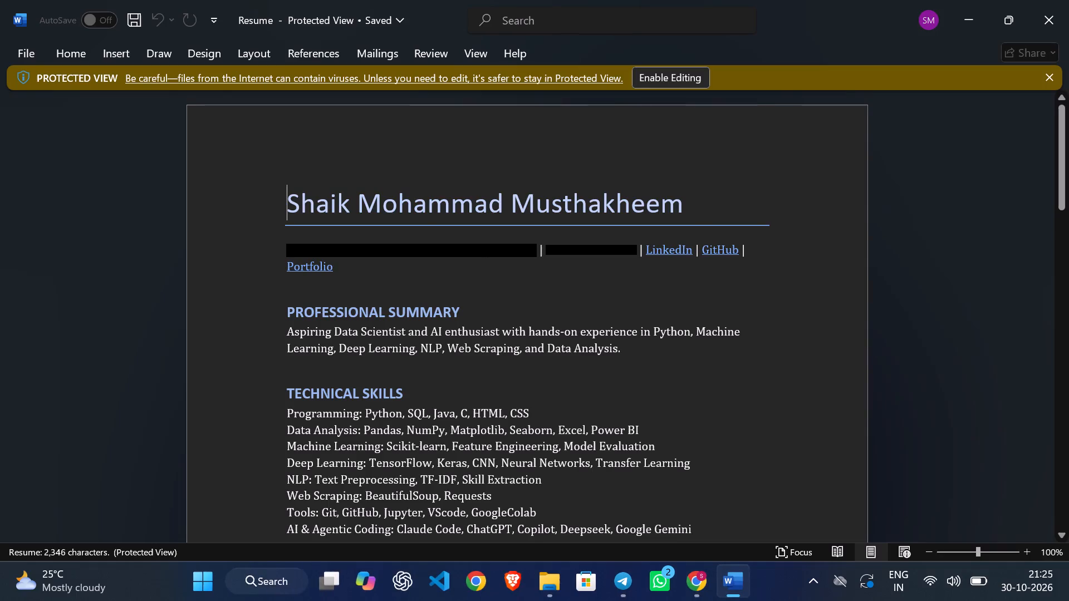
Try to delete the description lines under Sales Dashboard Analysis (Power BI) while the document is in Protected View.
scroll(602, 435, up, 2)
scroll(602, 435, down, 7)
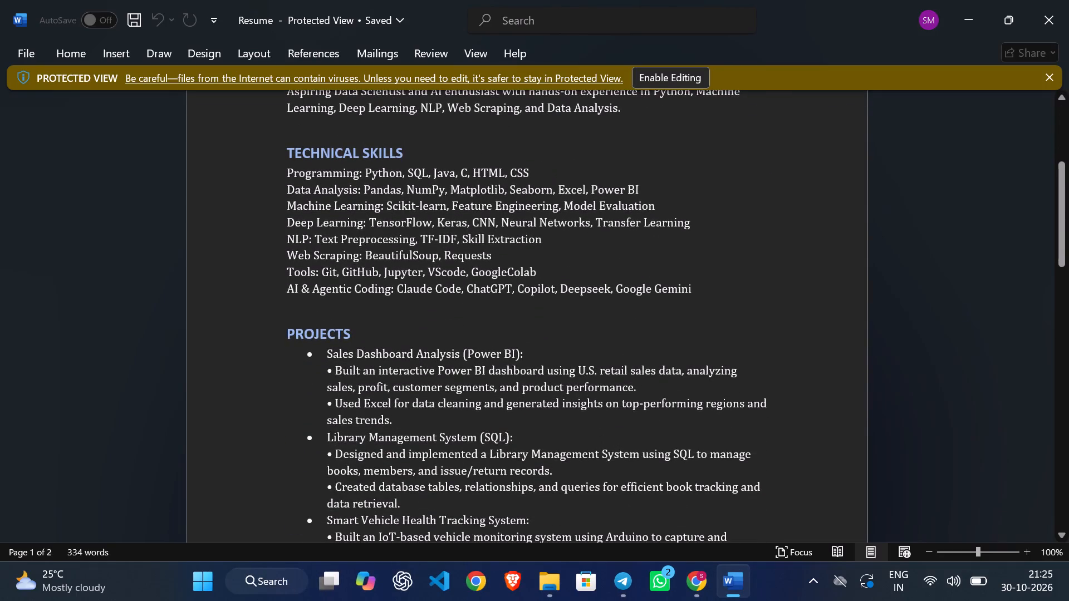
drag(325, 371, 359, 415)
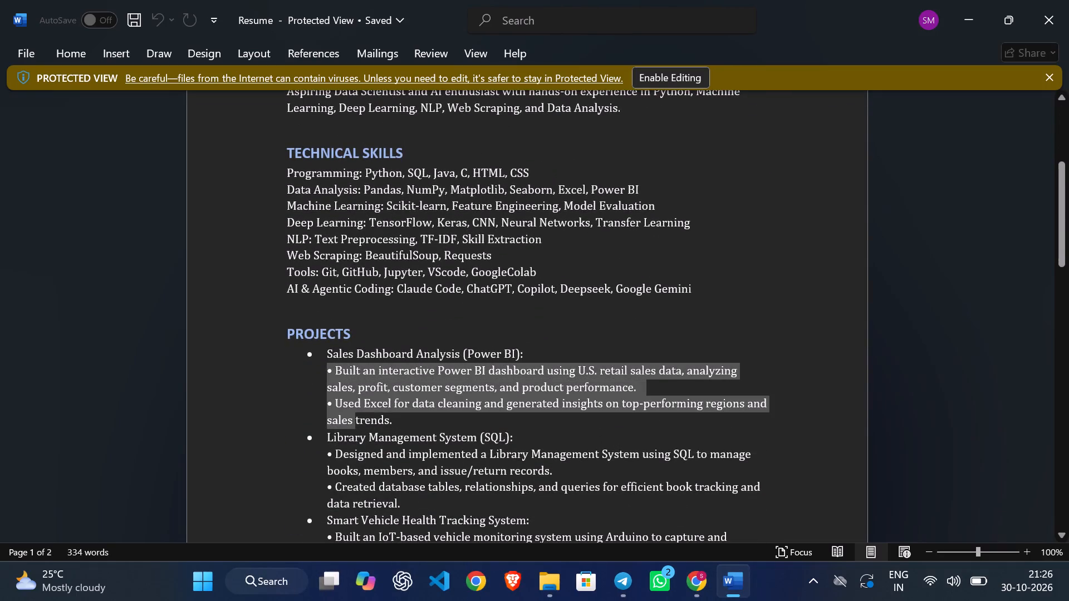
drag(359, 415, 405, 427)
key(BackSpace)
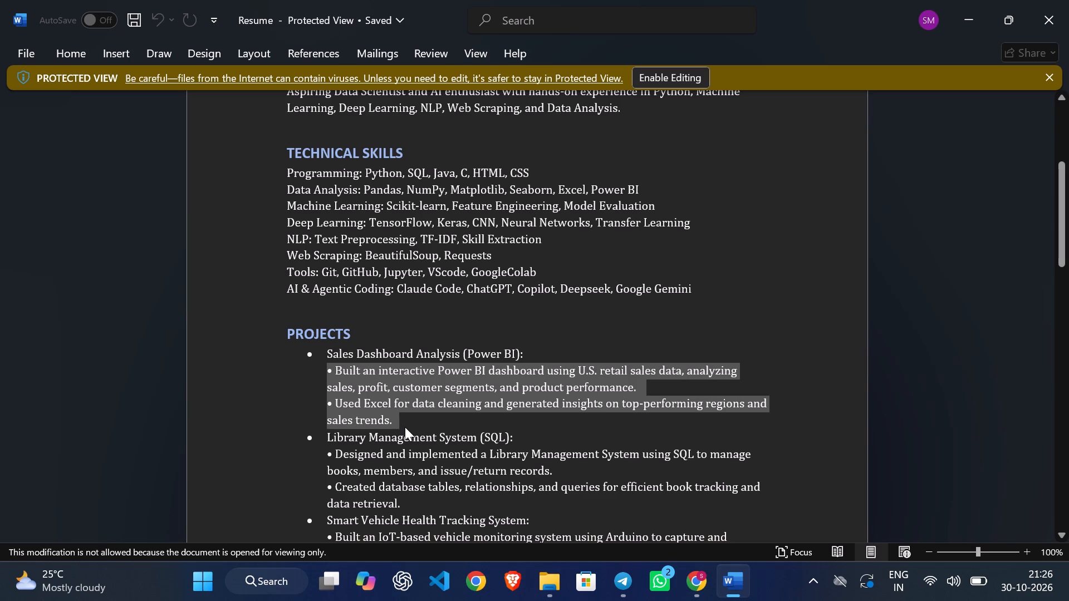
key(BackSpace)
Enable editing for the protected Resume document.
click(660, 86)
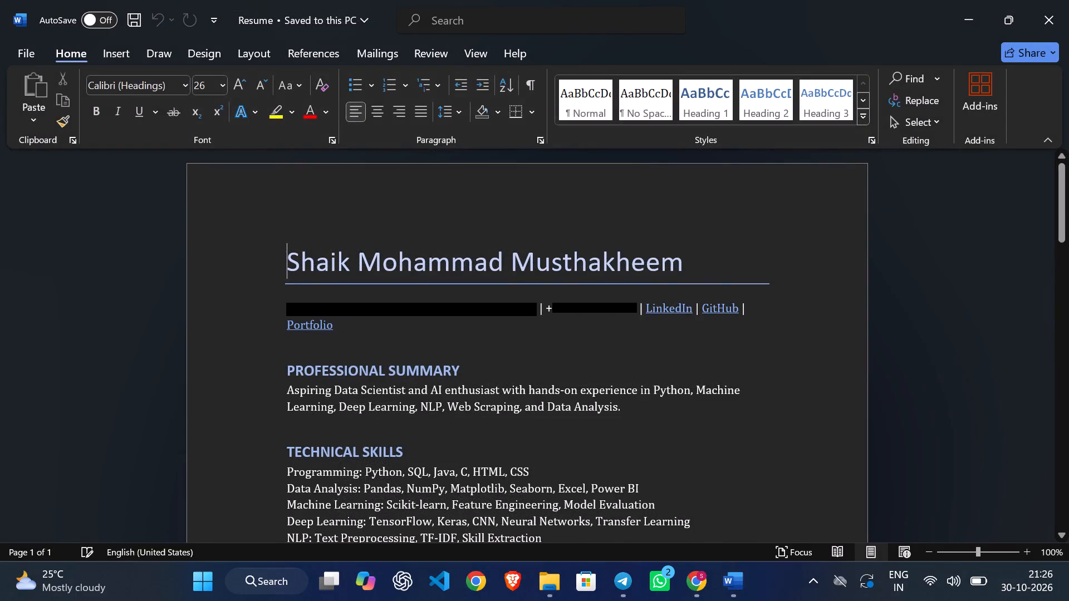
Delete the two description points under Sales Dashboard Analysis (Power BI) in the Projects section, including the leftover empty line.
scroll(434, 324, down, 2)
scroll(425, 356, up, 1)
scroll(425, 359, down, 2)
scroll(470, 357, down, 1)
scroll(472, 357, up, 1)
scroll(486, 351, down, 2)
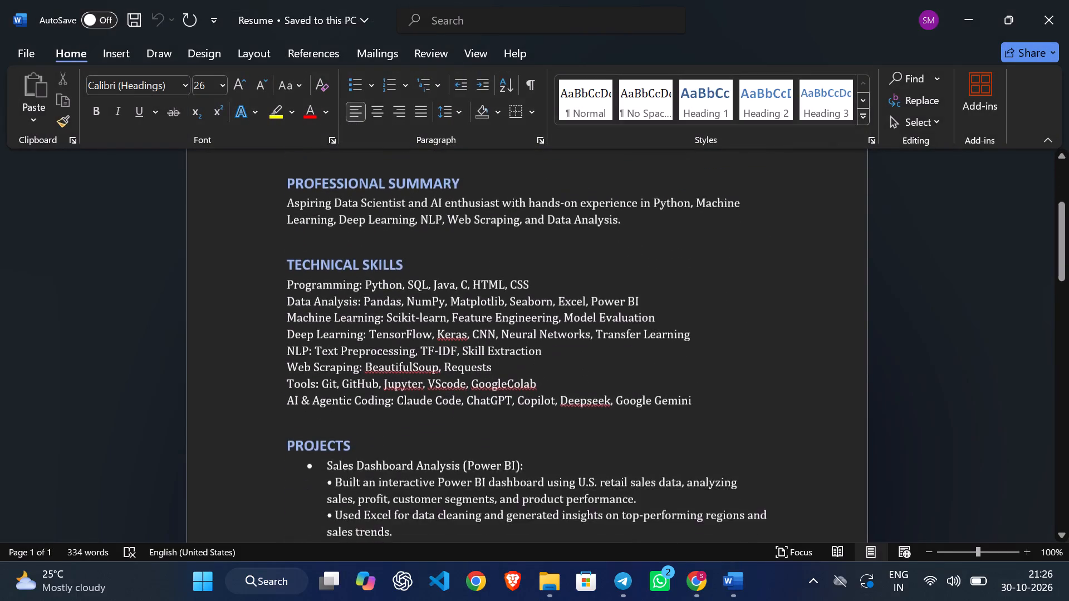
scroll(486, 351, down, 1)
drag(321, 428, 327, 436)
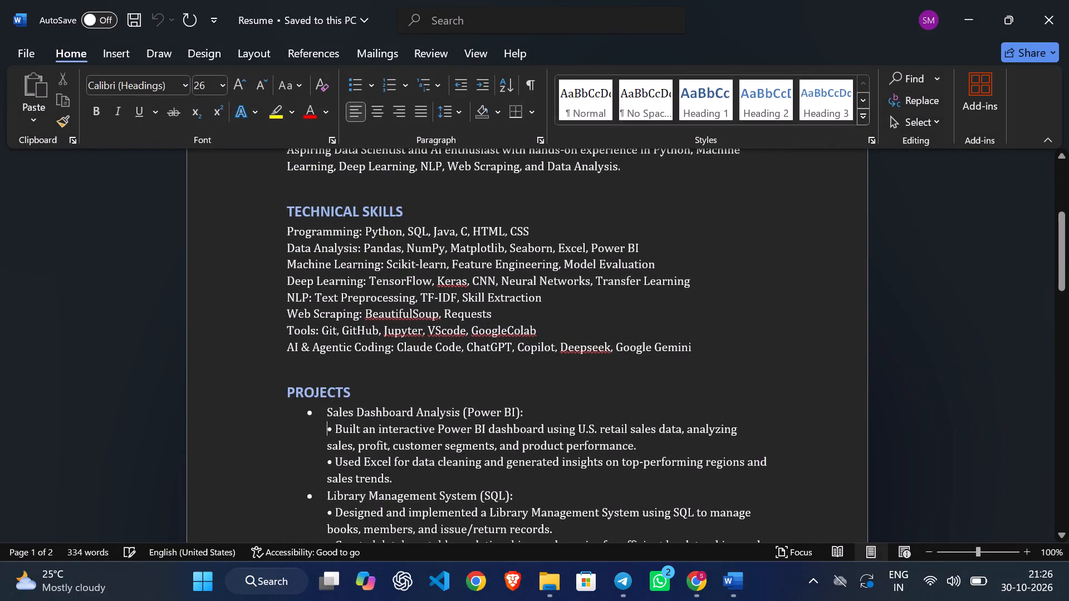
drag(327, 436, 401, 476)
key(BackSpace)
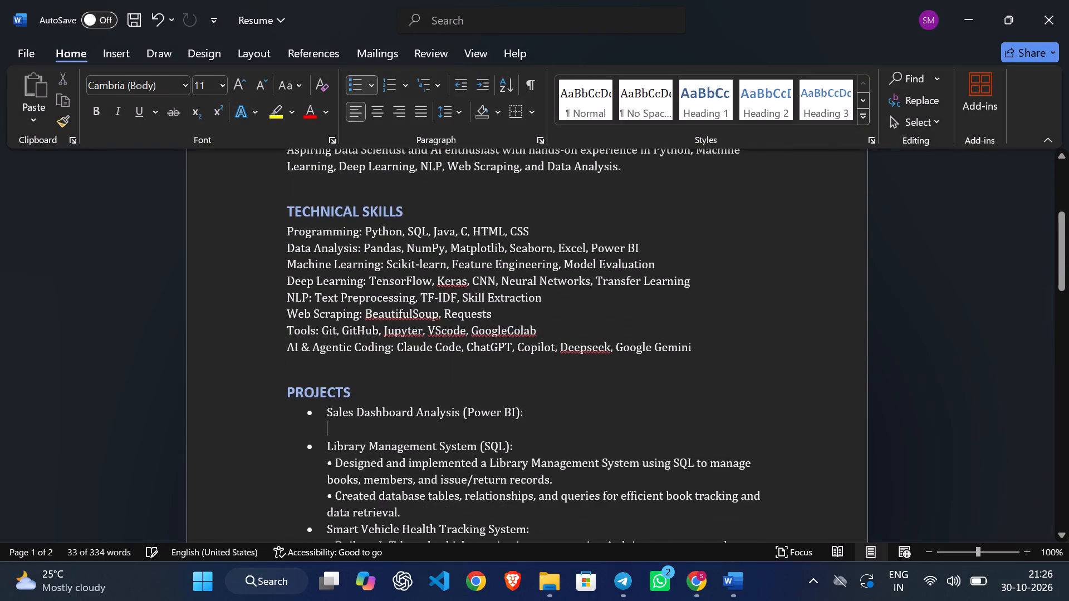
key(BackSpace)
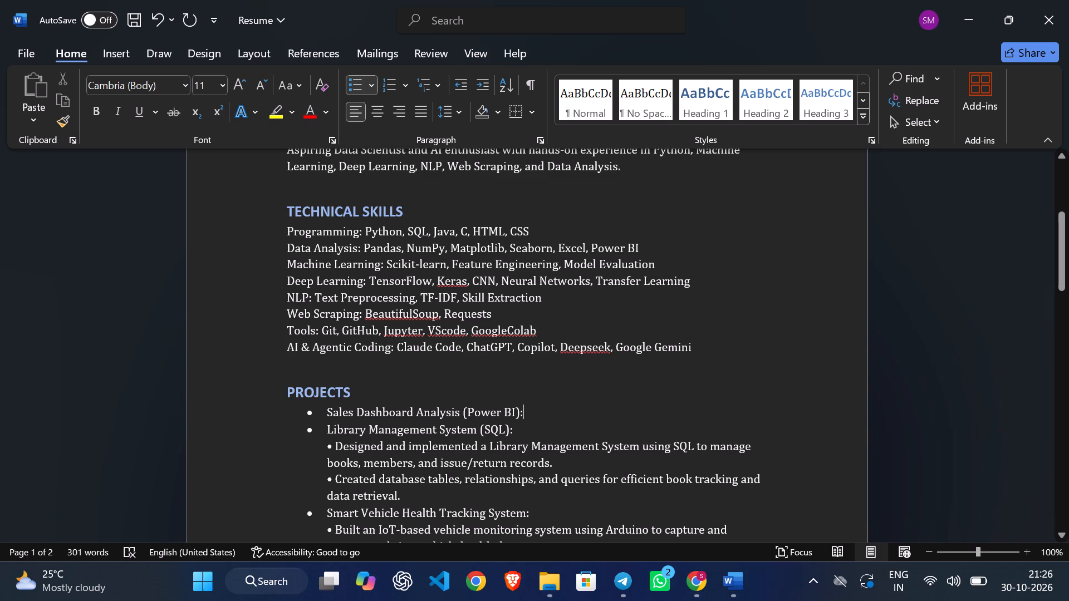
Delete the two description points under Library Management System (SQL), including the leftover empty line.
drag(321, 447, 398, 496)
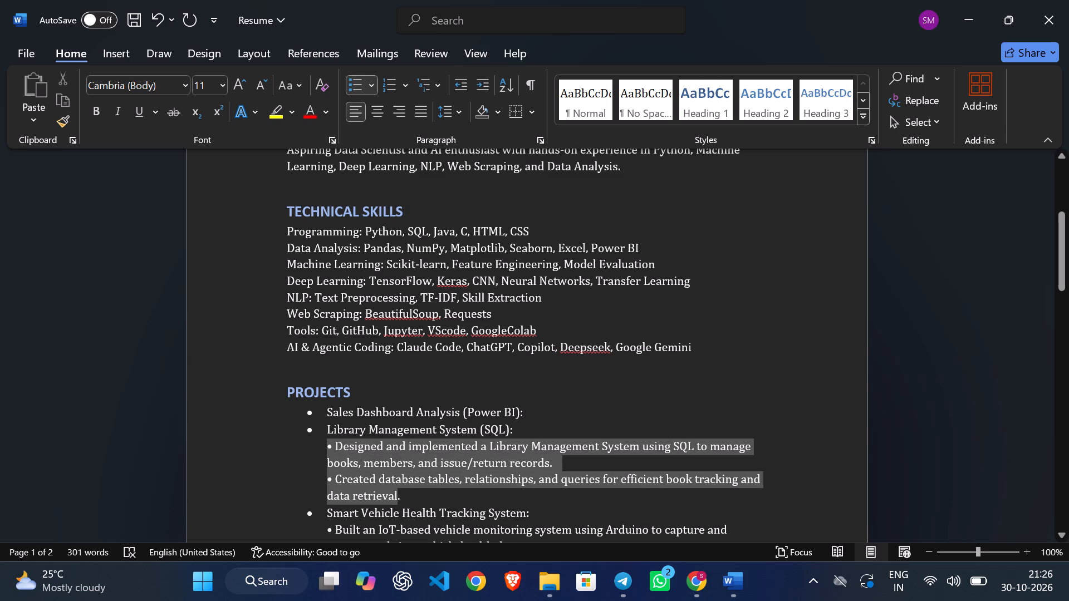
drag(398, 496, 402, 496)
key(BackSpace)
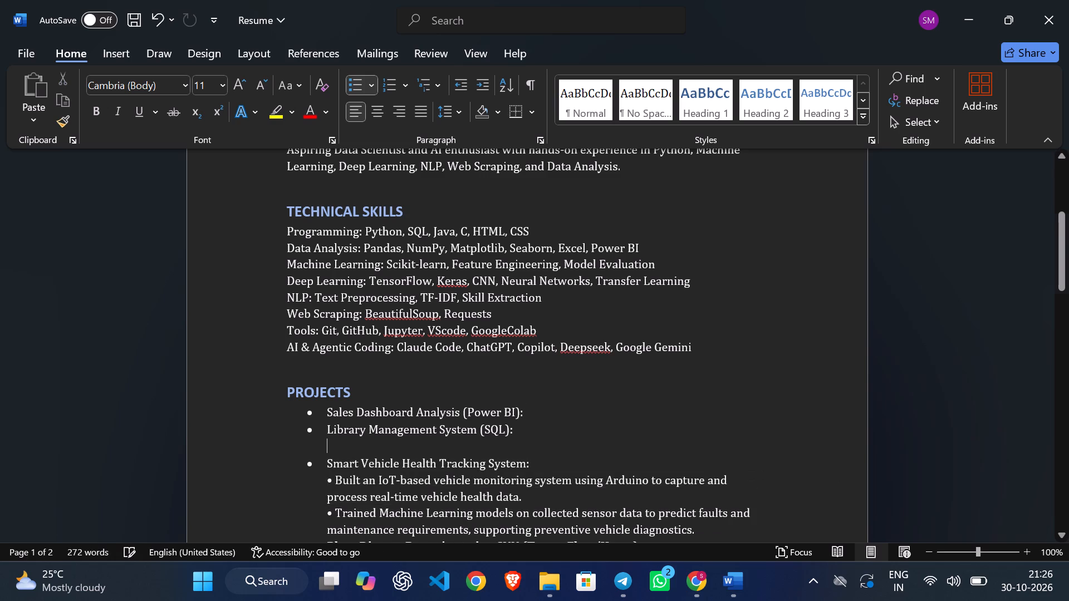
key(BackSpace)
Delete the two description points under Smart Vehicle Health Tracking System, including the leftover empty line.
scroll(355, 459, down, 1)
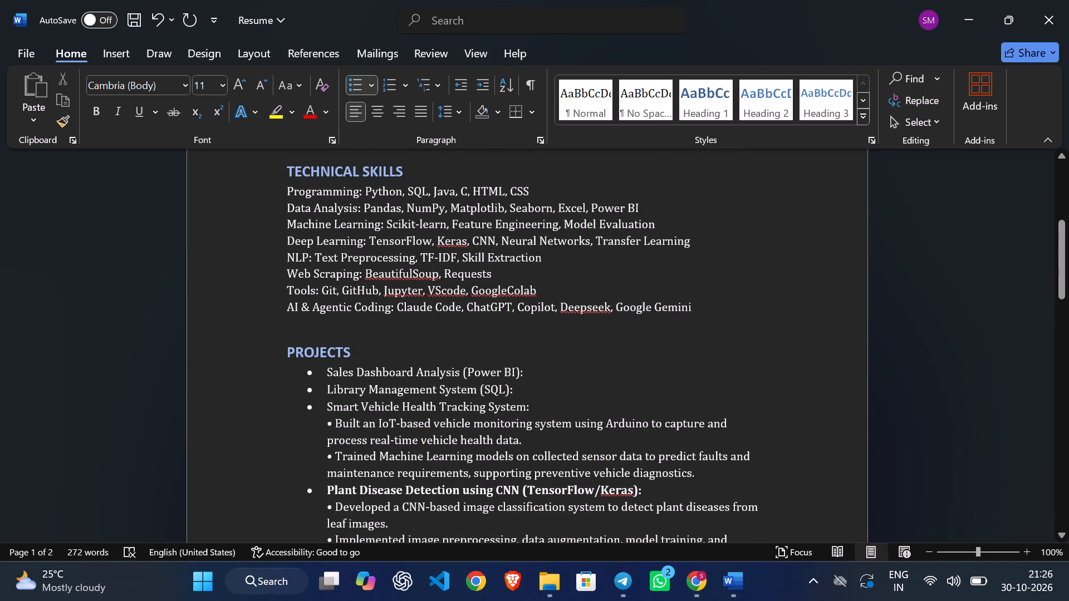
drag(320, 425, 525, 464)
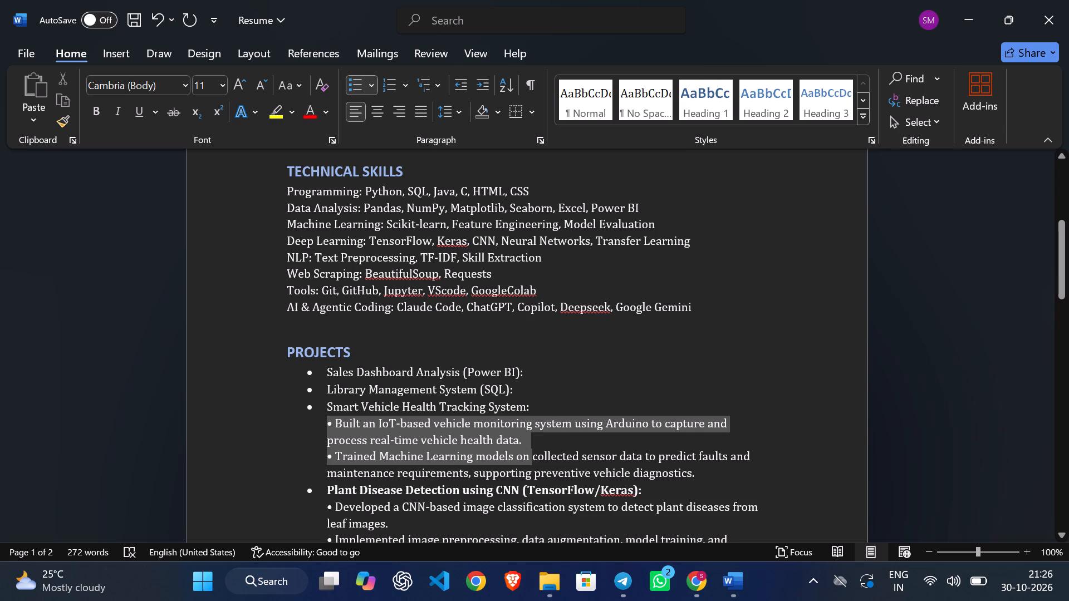
drag(525, 464, 621, 465)
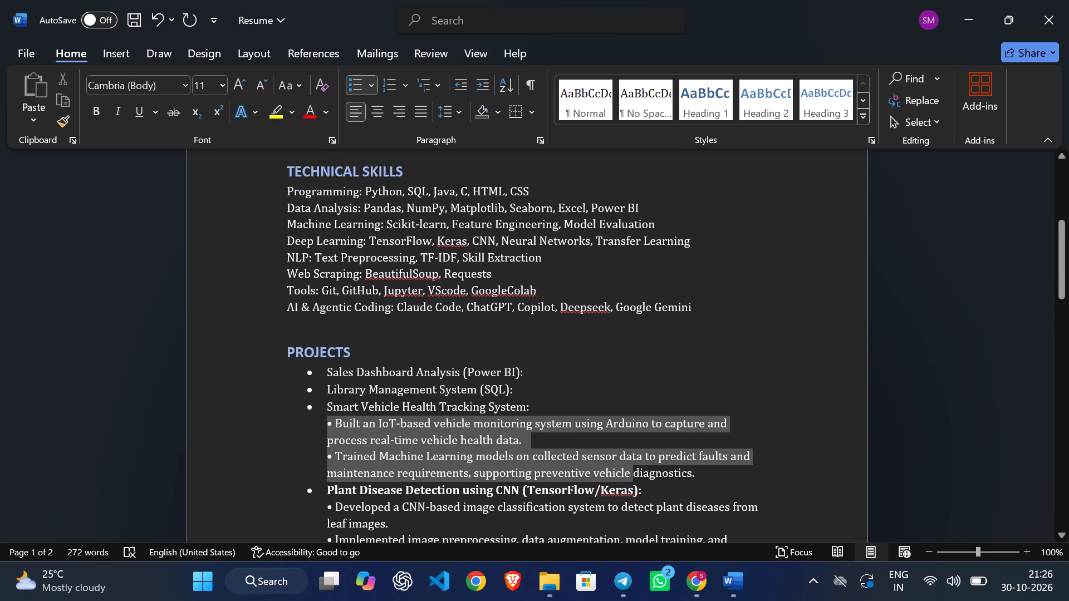
drag(621, 465, 689, 471)
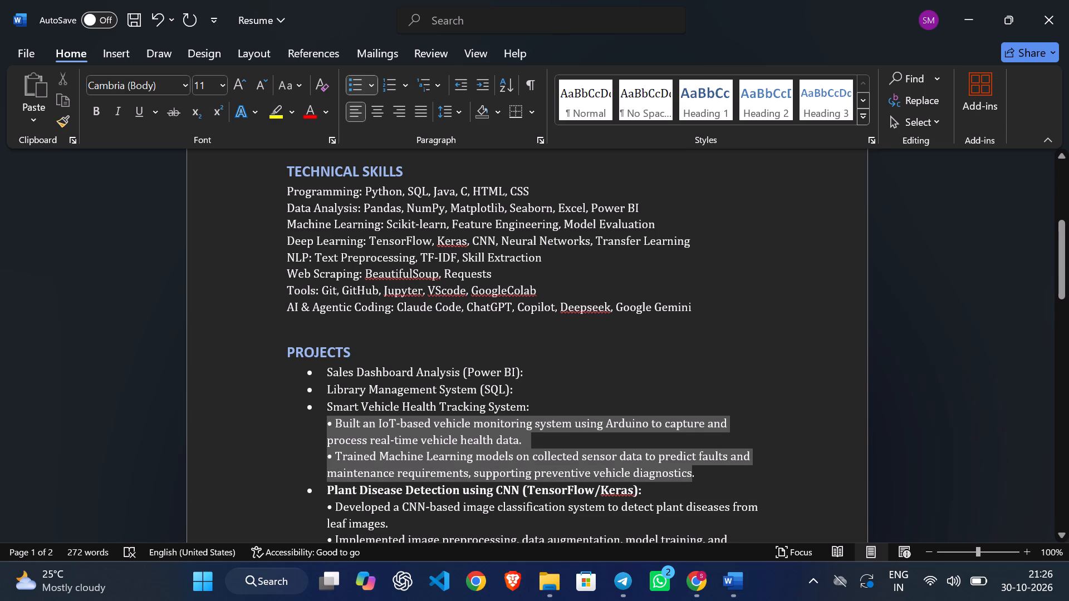
drag(689, 471, 703, 476)
key(BackSpace)
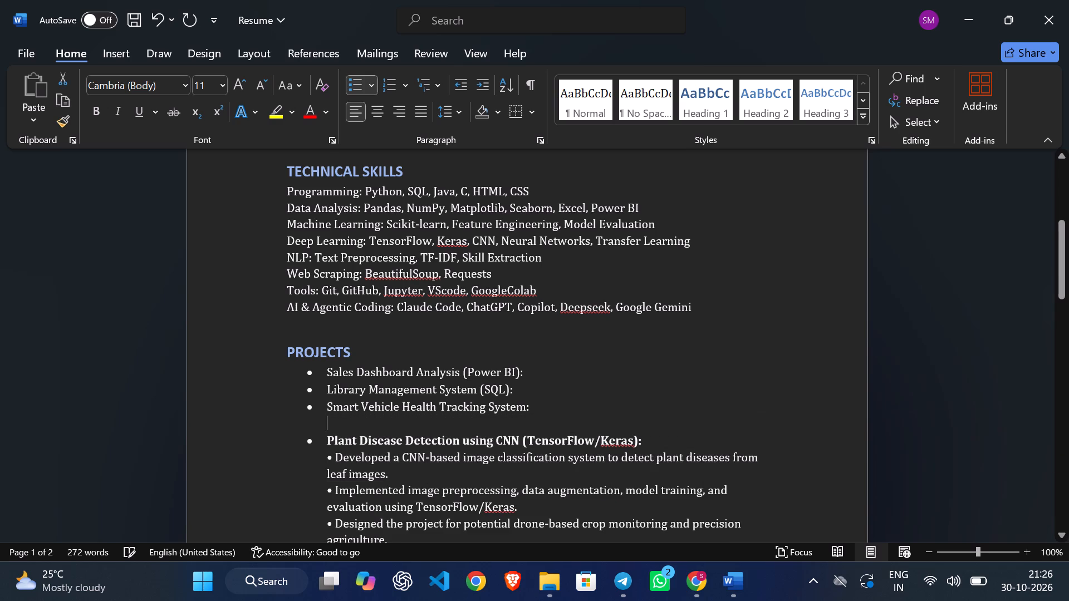
key(BackSpace)
Remove the trailing colons from the Library Management System, Sales Dashboard Analysis and Smart Vehicle Health Tracking System project titles.
click(531, 387)
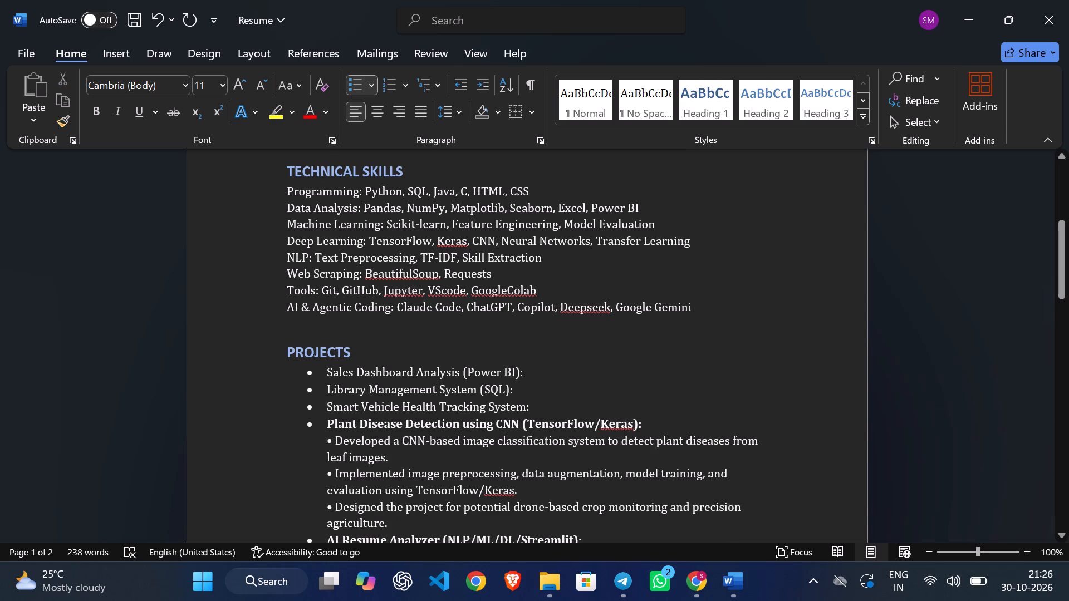
key(BackSpace)
click(531, 373)
key(BackSpace)
click(541, 409)
key(BackSpace)
Delete the three description points under Plant Disease Detection using CNN, along with the empty line and the title's trailing colon.
drag(320, 441, 356, 485)
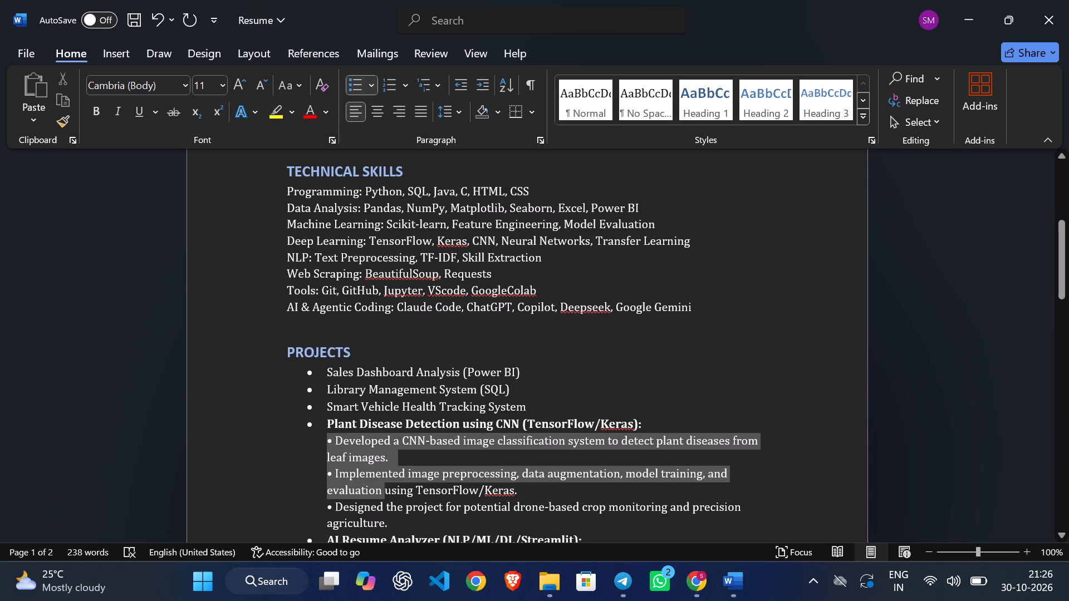
drag(356, 485, 393, 524)
key(BackSpace)
key(BackSpace)
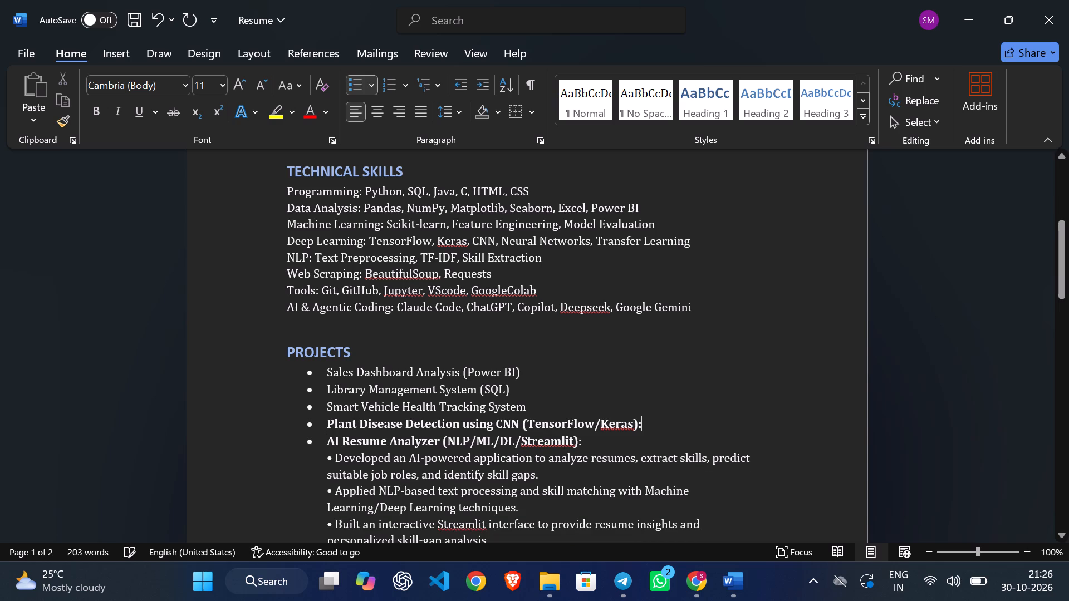
key(BackSpace)
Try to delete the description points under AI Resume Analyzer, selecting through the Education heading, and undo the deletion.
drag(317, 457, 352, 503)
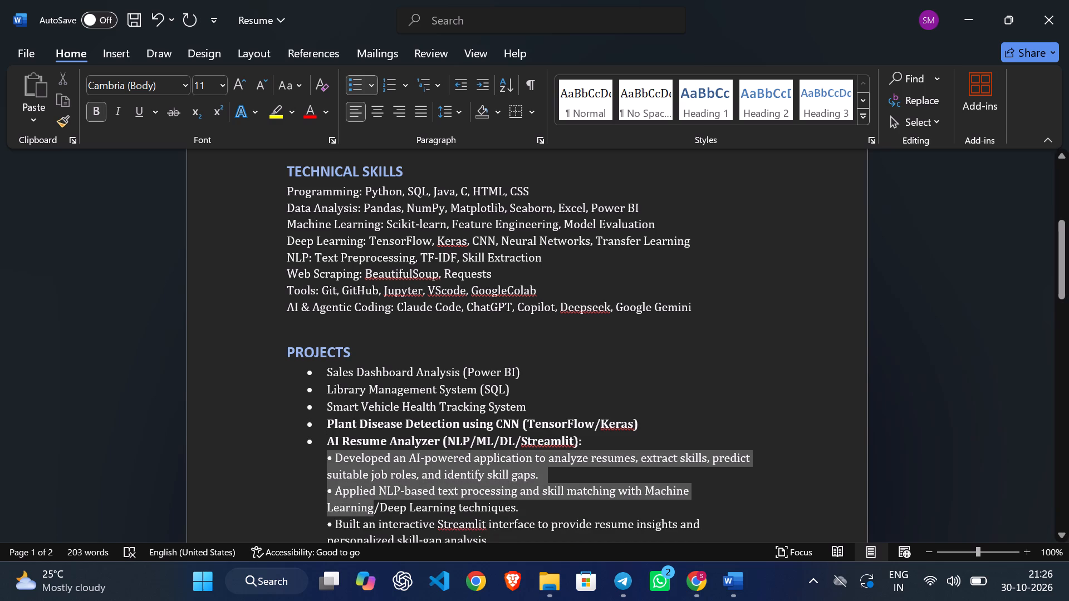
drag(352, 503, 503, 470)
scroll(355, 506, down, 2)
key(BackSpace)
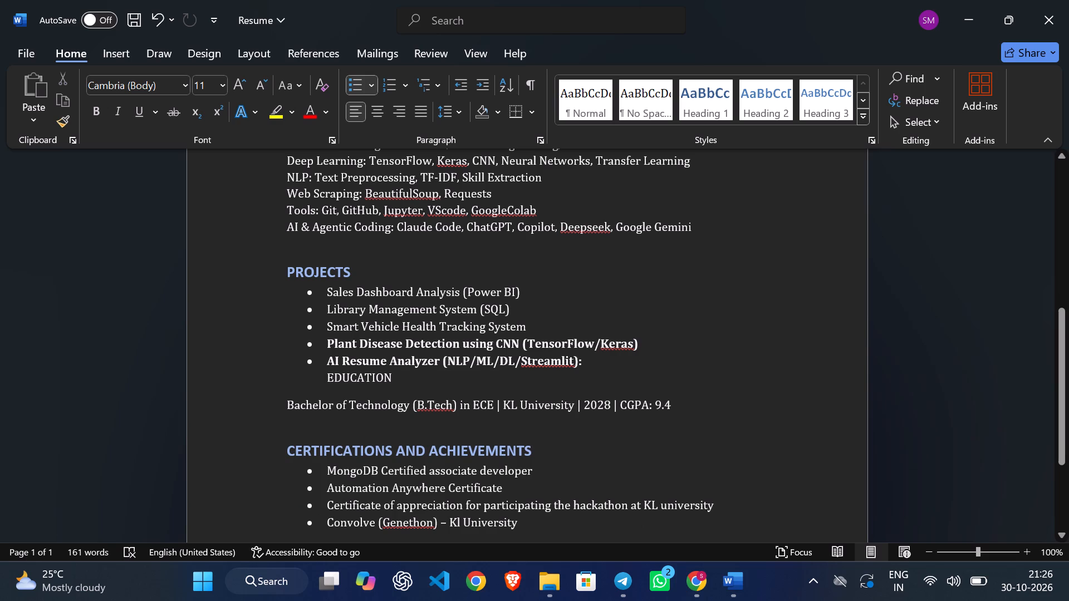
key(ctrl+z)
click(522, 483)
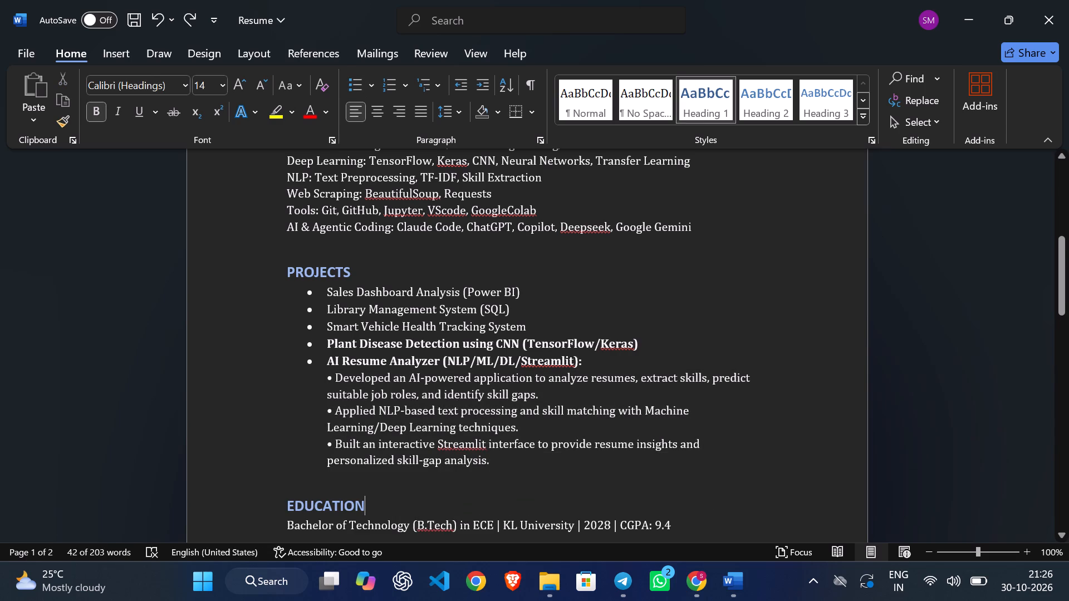
Delete the three description points under AI Resume Analyzer, along with the leftover empty line and the title's trailing colon.
click(497, 461)
key(BackSpace)
key(BackSpace)
key(BackSpace)
key(BackSpace)
key(BackSpace)
key(BackSpace)
key(BackSpace)
key(BackSpace)
key(BackSpace)
key(BackSpace)
key(BackSpace)
key(BackSpace)
key(BackSpace)
key(BackSpace)
key(BackSpace)
key(BackSpace)
key(BackSpace)
key(BackSpace)
key(BackSpace)
key(BackSpace)
key(BackSpace)
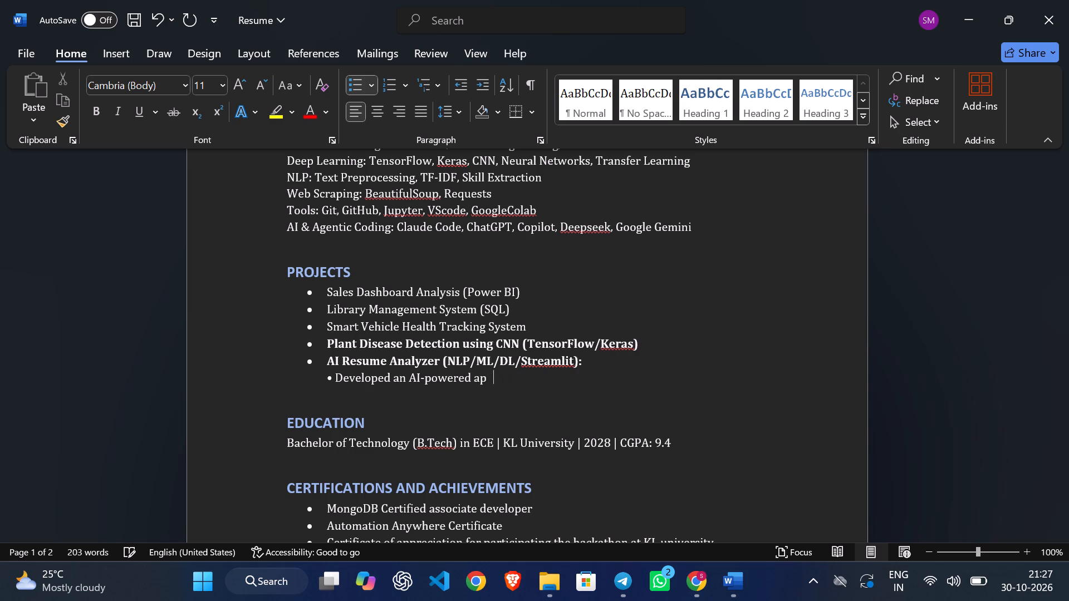
key(BackSpace)
key(BackSpace)
key(BackSpace)
key(BackSpace)
key(BackSpace)
key(BackSpace)
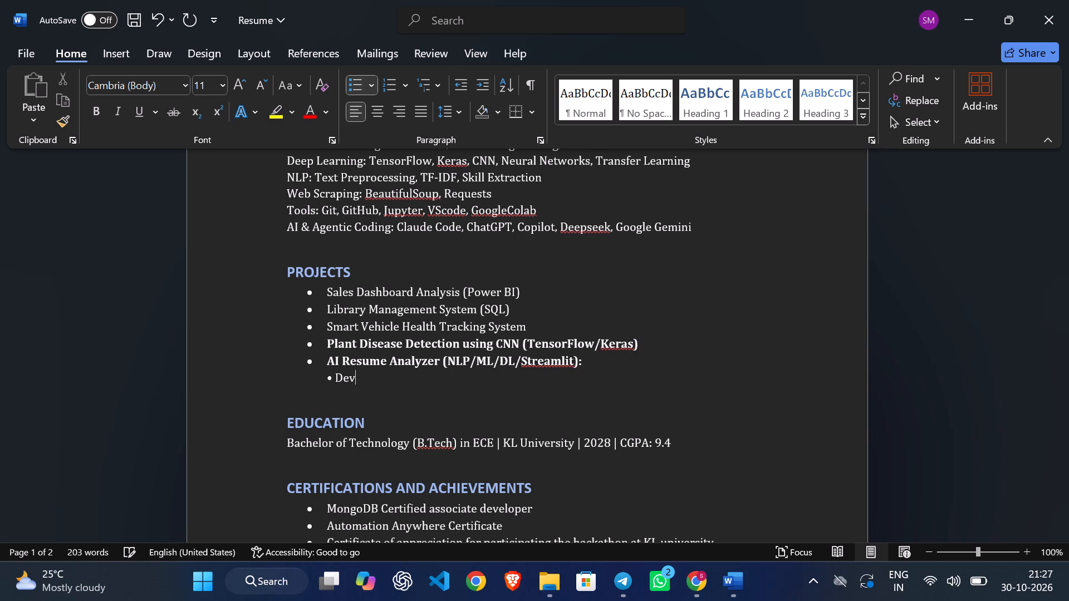
key(BackSpace)
key(BackSpace)
key(BackSpace)
key(BackSpace)
key(BackSpace)
key(BackSpace)
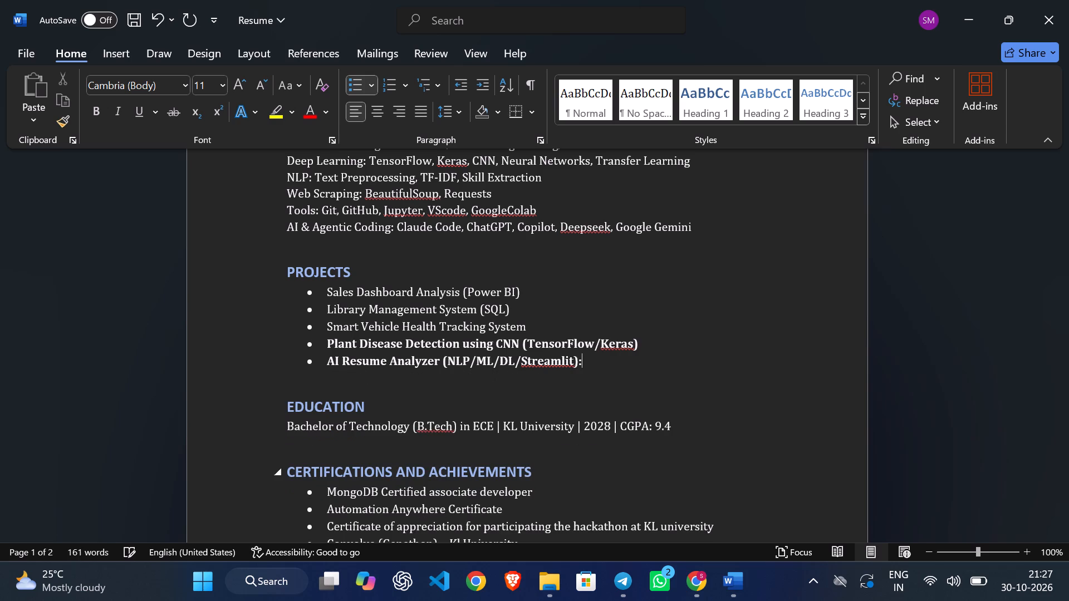
key(BackSpace)
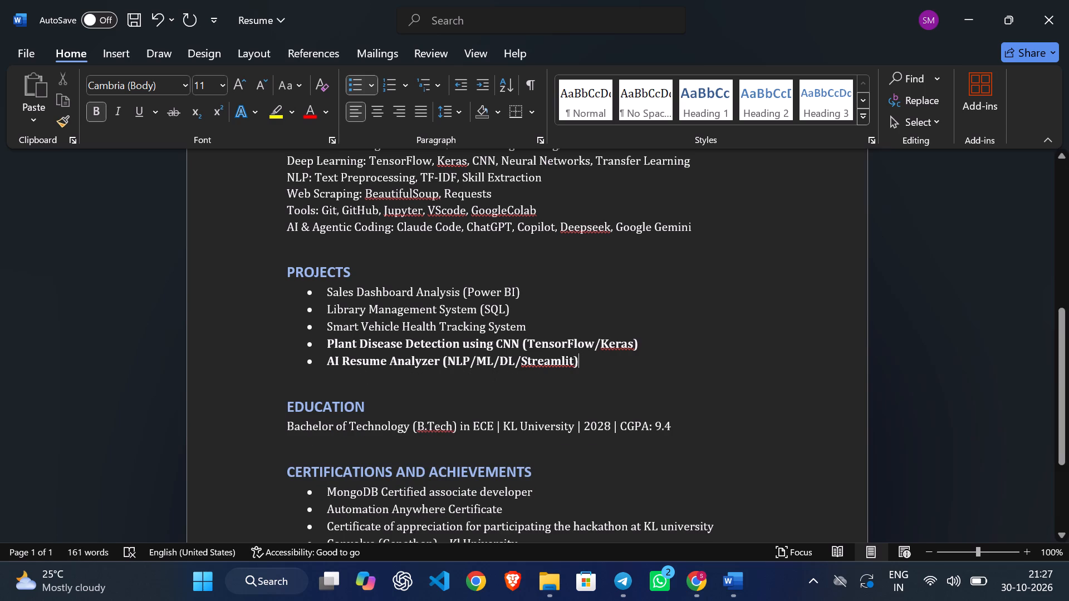
Add a new bullet reading "Netflix Dashboard analysis" below AI Resume Analyzer in the Projects list.
key(Return)
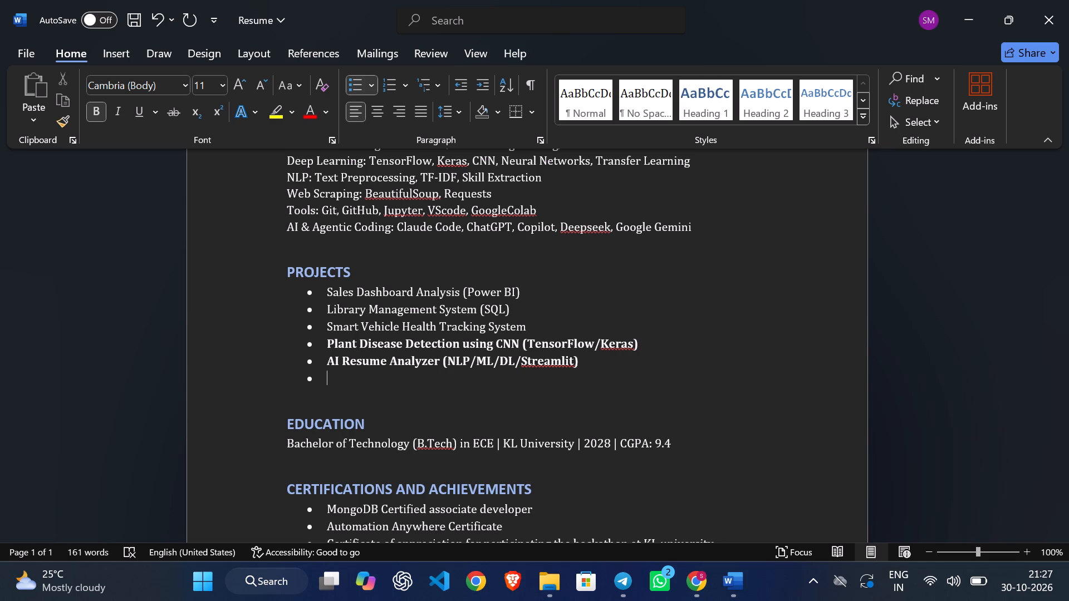
text(Netflix)
key(space)
text(Dashboard ana)
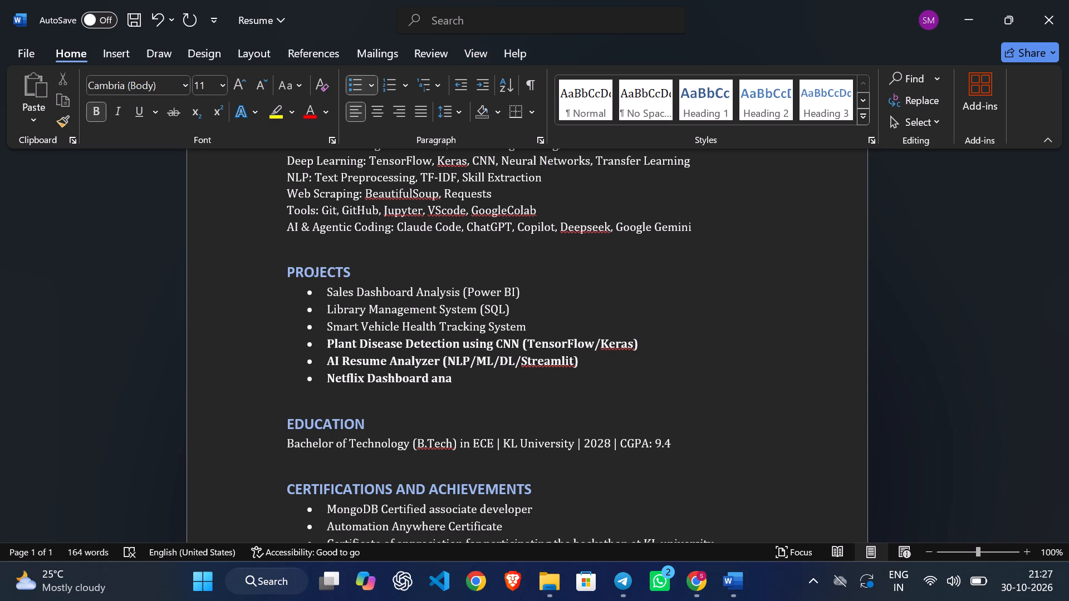
text(lysis)
Add a project bullet reading "Crop auto detection disease rover" below the Netflix Dashboard analysis entry.
key(Return)
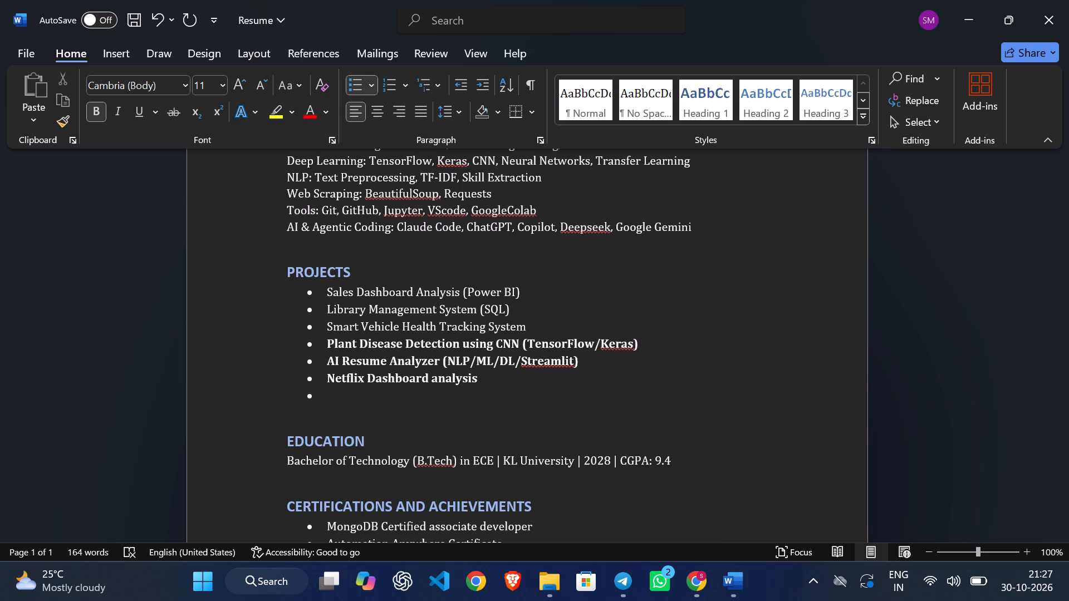
text(Crop)
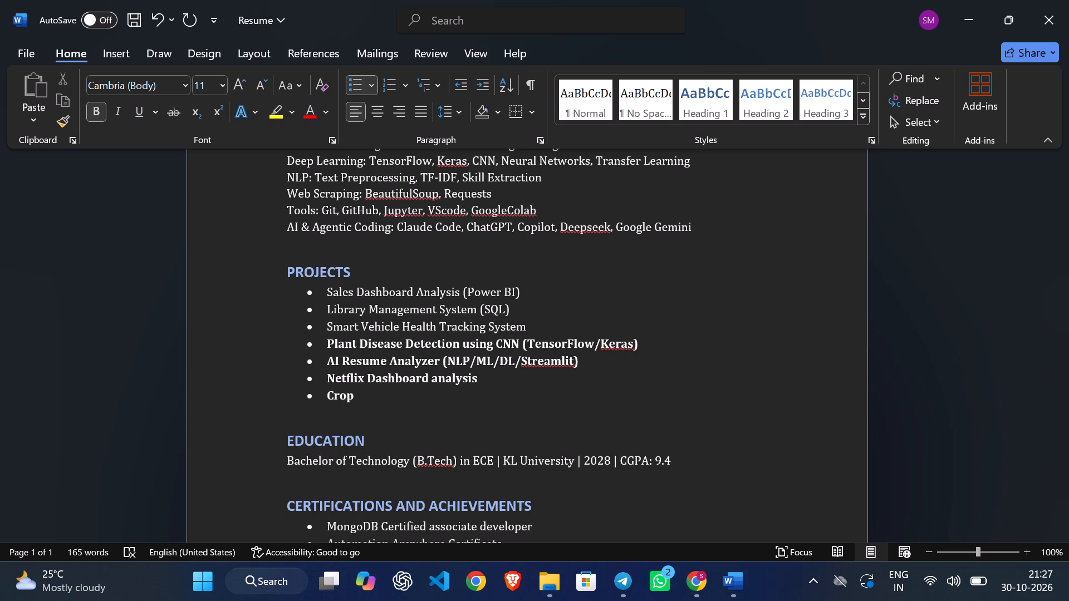
key(space)
text(health)
key(BackSpace)
key(BackSpace)
key(BackSpace)
key(BackSpace)
key(BackSpace)
key(BackSpace)
text(disease)
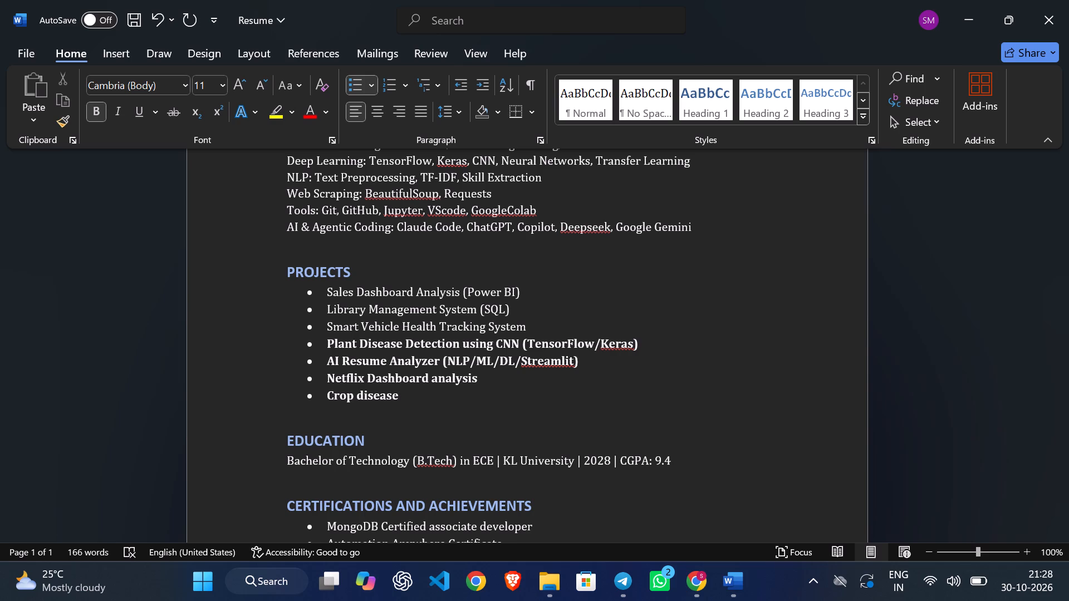
key(BackSpace)
key(BackSpace)
key(BackSpace)
key(BackSpace)
key(BackSpace)
key(BackSpace)
key(BackSpace)
text(auto s)
key(BackSpace)
text(detection)
key(space)
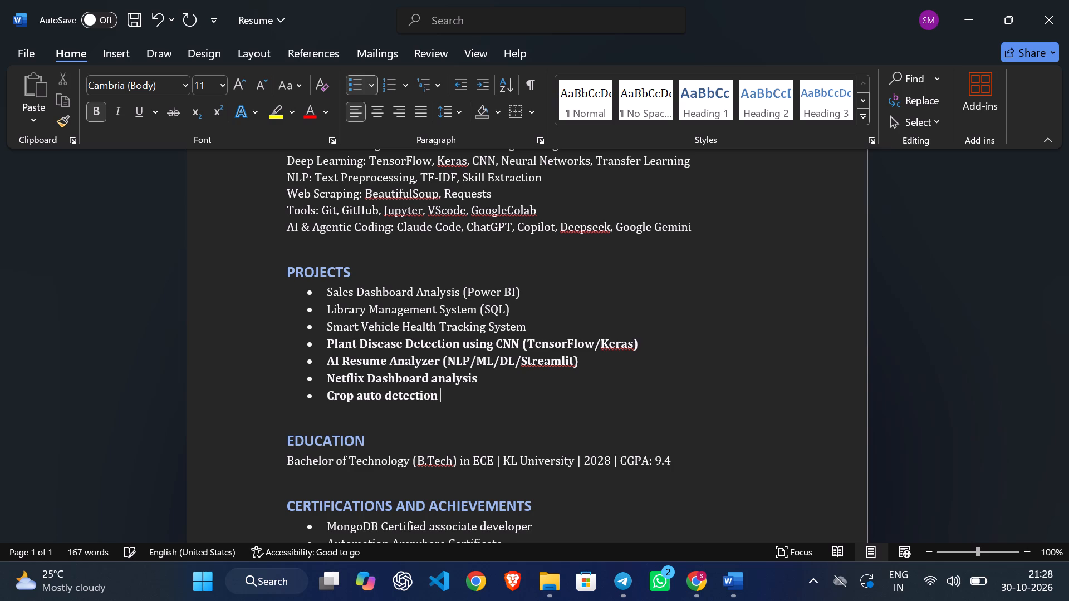
text(disease rover)
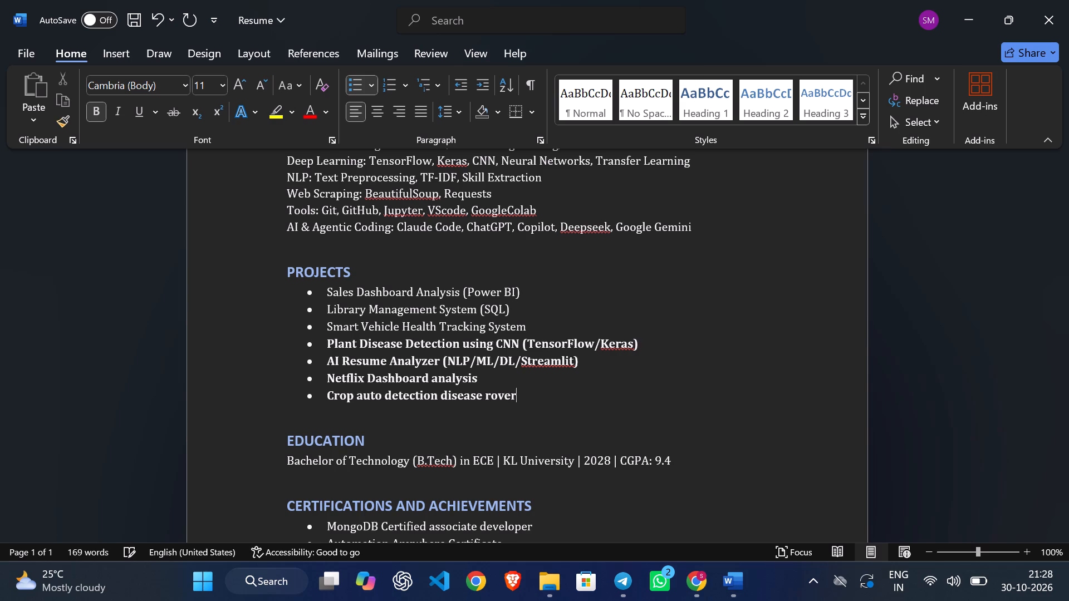
Add a project bullet reading "Swiggy data analysis" at the end of the Projects list.
key(Return)
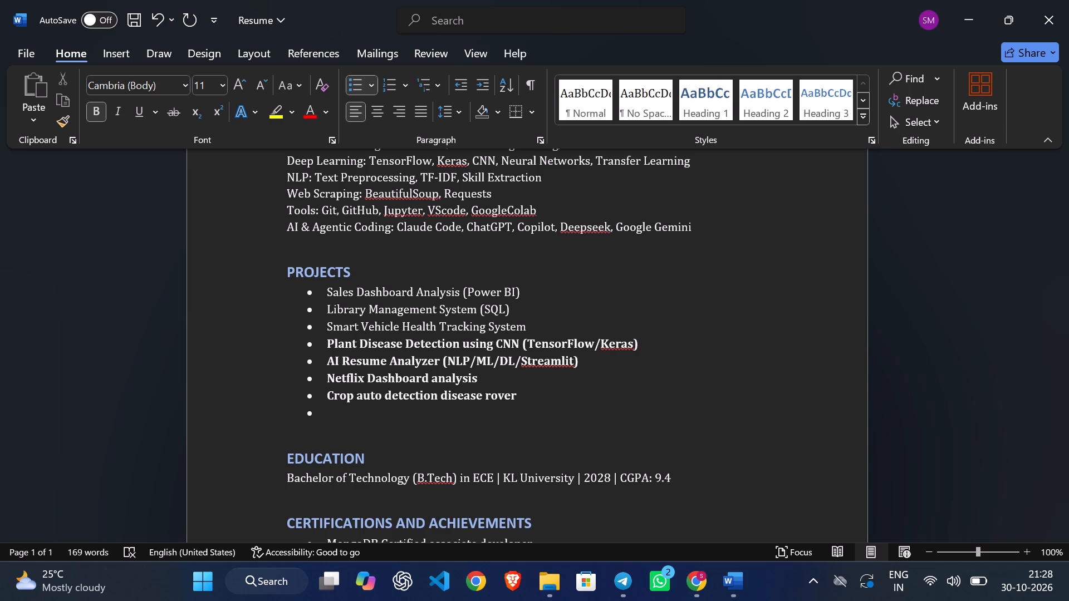
key(shift+s)
text(wiggy)
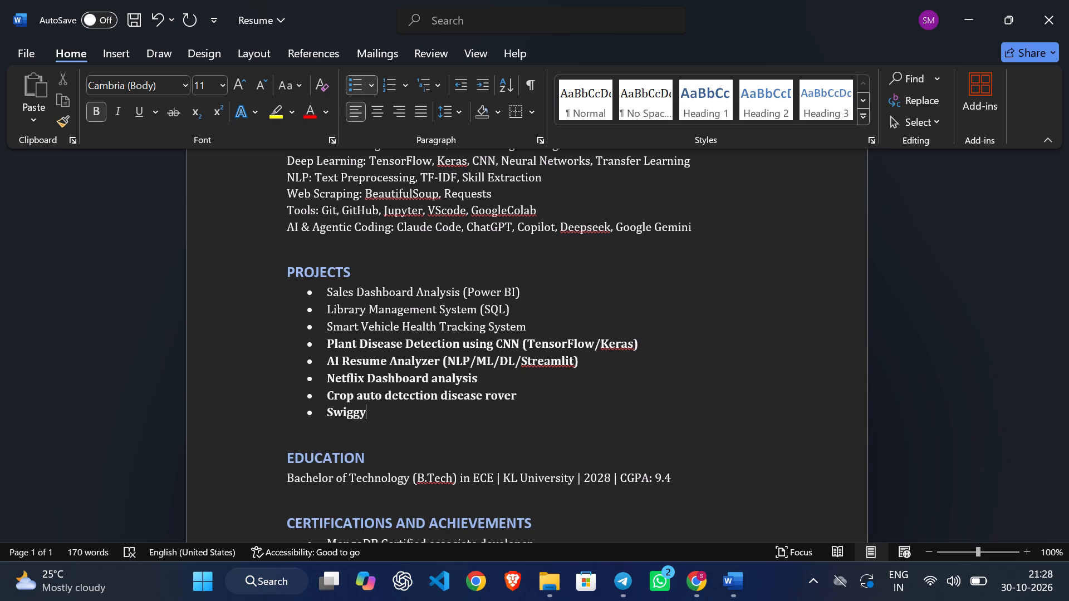
key(space)
text(Data)
key(space)
text(an)
key(BackSpace)
key(BackSpace)
key(BackSpace)
key(BackSpace)
key(BackSpace)
key(BackSpace)
key(BackSpace)
text(data analysis)
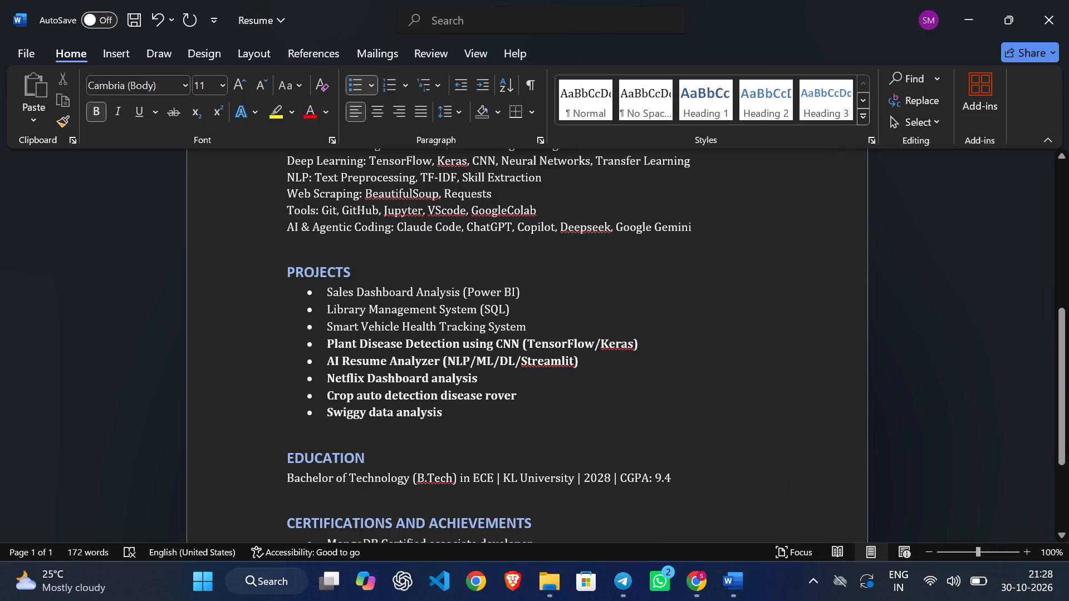
Review the rest of the resume, from the updated project list through Education to Certifications and Achievements.
scroll(473, 404, down, 2)
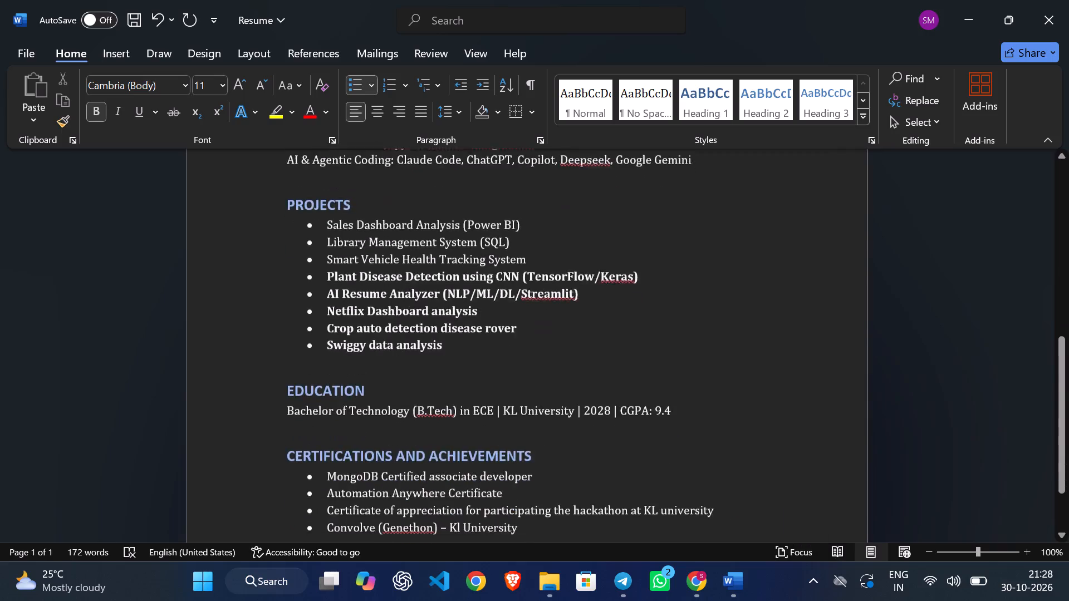
scroll(499, 414, down, 6)
scroll(662, 477, up, 1)
scroll(712, 486, down, 1)
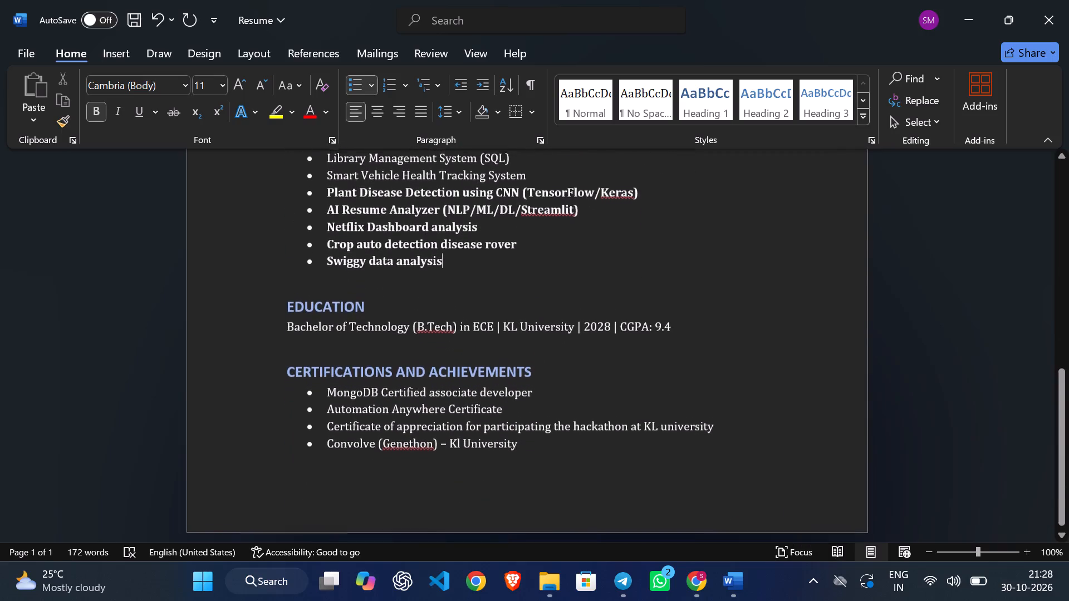
scroll(729, 483, down, 4)
drag(1058, 452, 1058, 455)
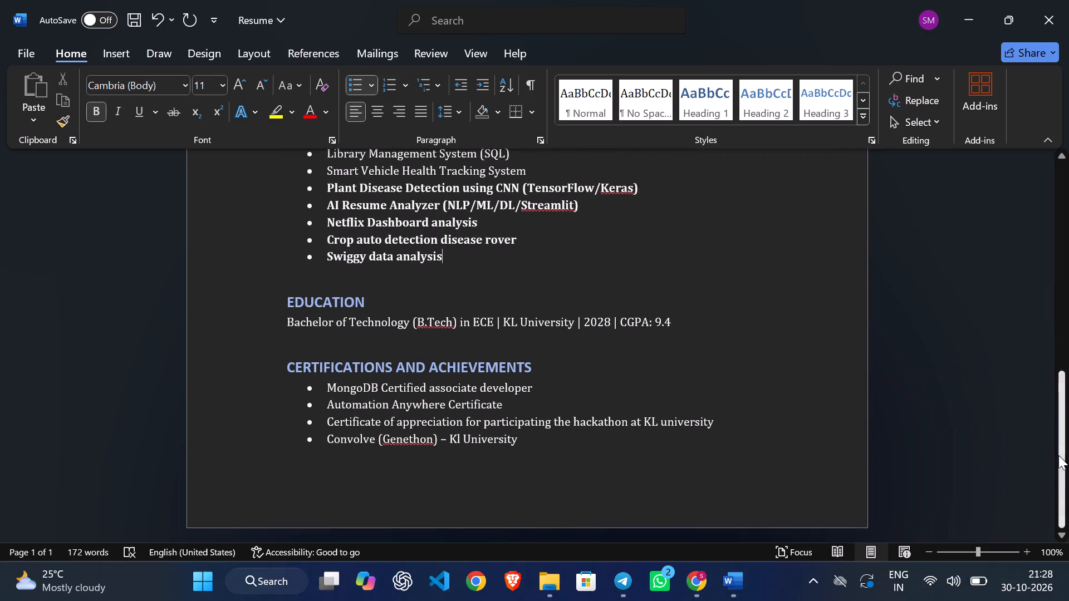
drag(1058, 455, 1066, 578)
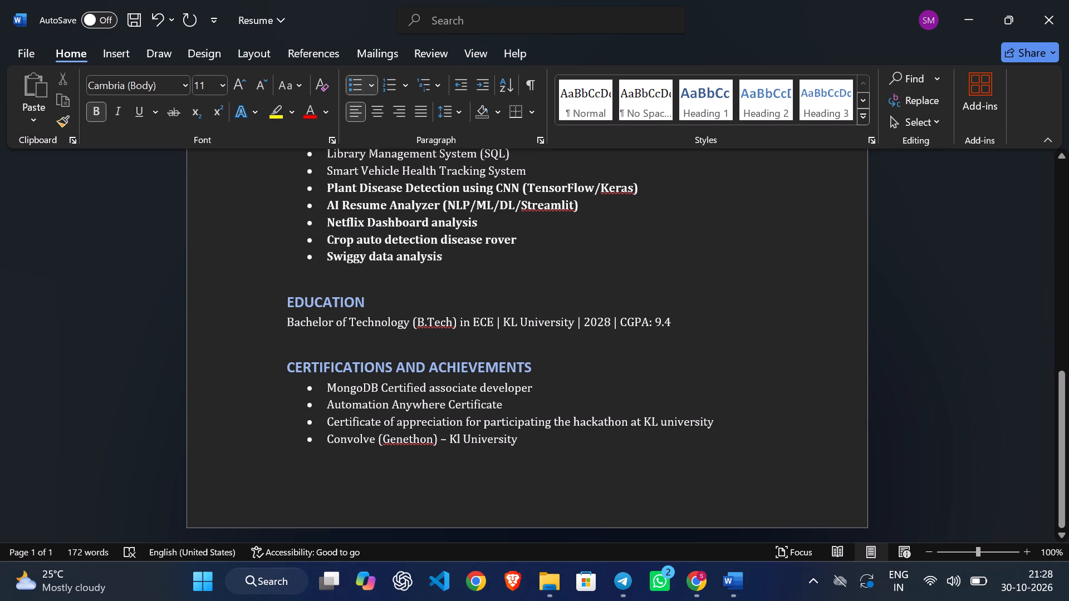
click(651, 250)
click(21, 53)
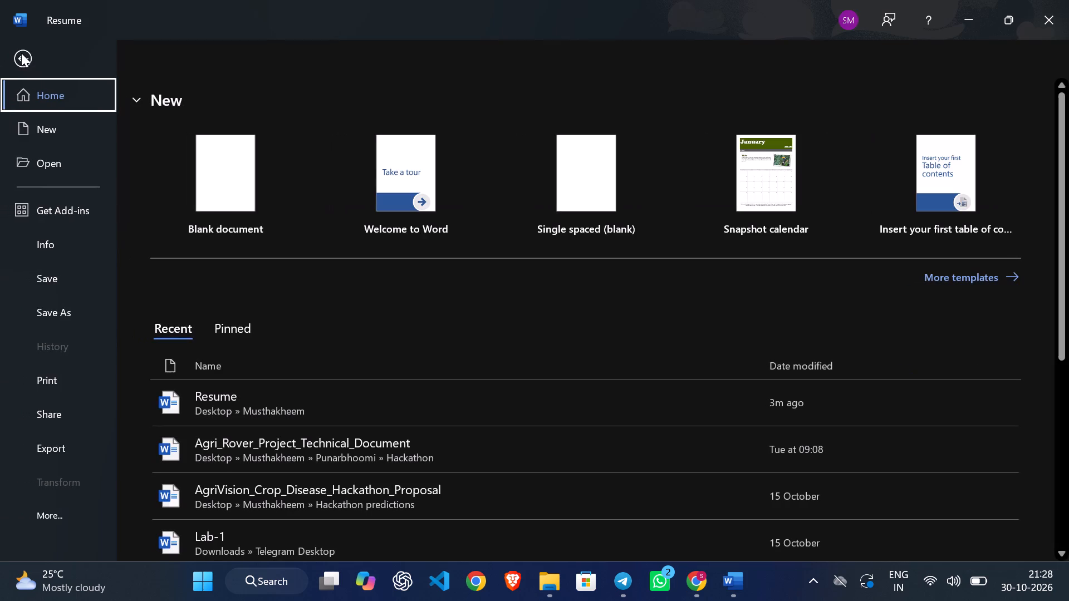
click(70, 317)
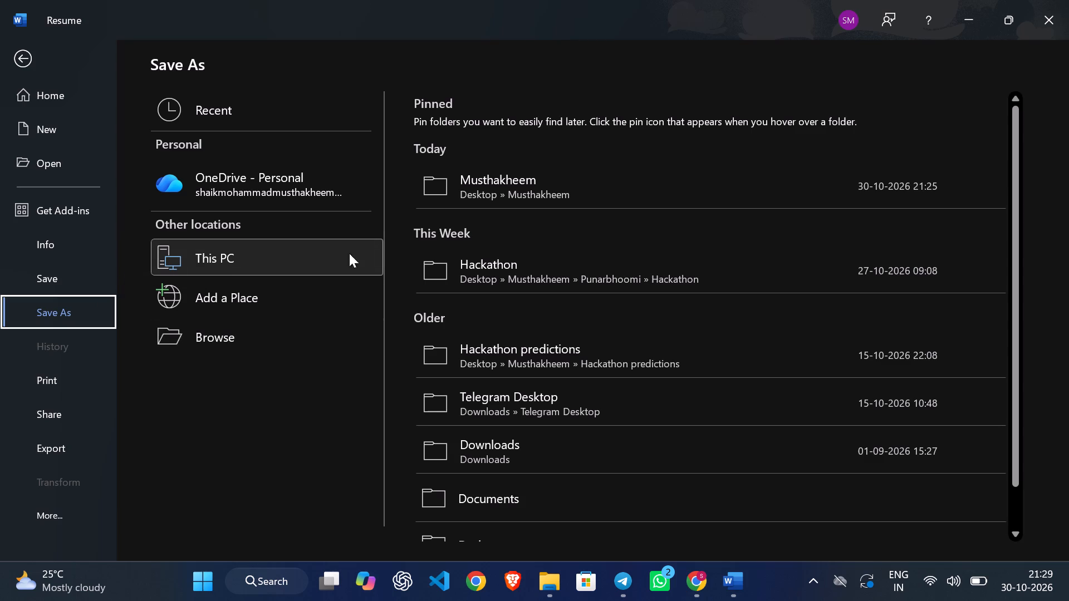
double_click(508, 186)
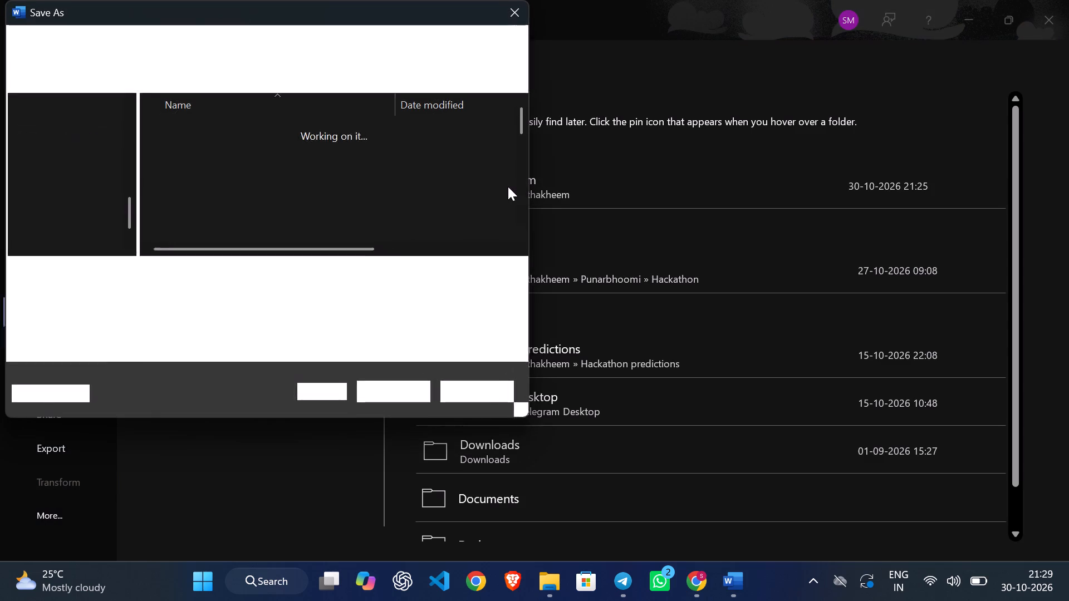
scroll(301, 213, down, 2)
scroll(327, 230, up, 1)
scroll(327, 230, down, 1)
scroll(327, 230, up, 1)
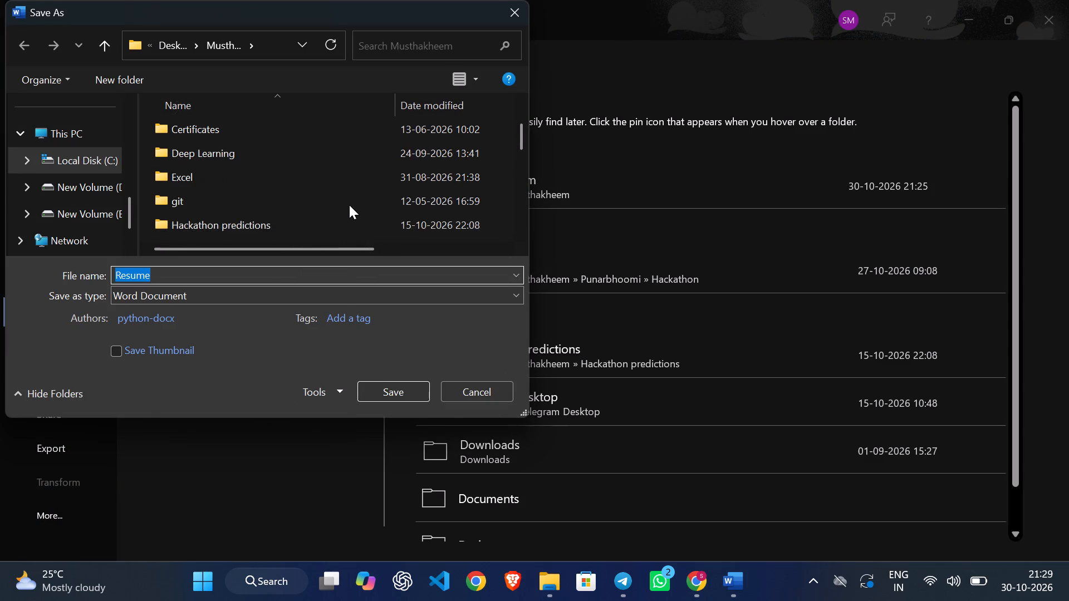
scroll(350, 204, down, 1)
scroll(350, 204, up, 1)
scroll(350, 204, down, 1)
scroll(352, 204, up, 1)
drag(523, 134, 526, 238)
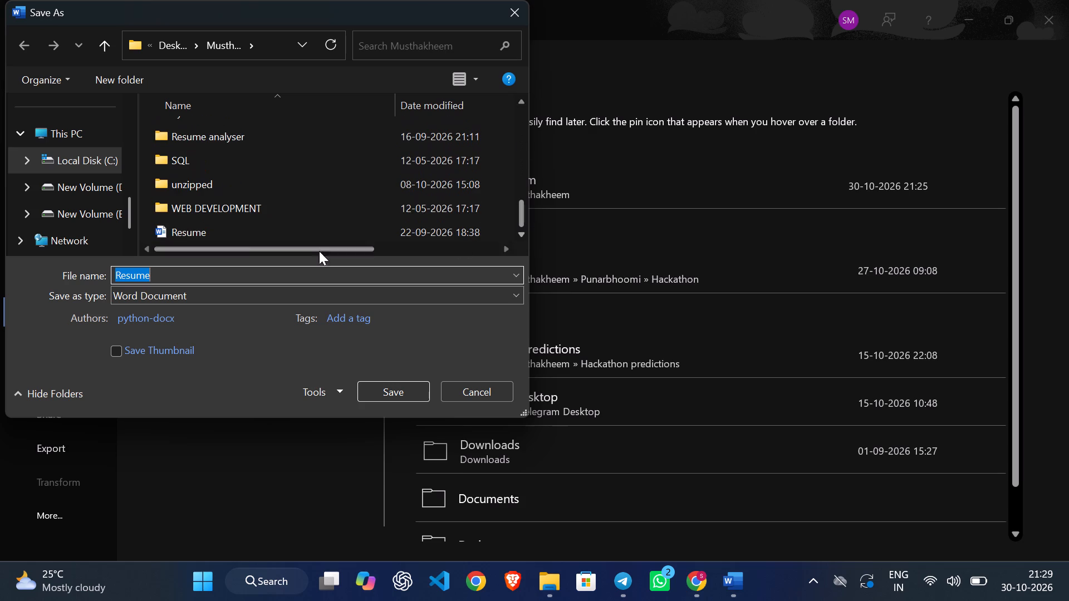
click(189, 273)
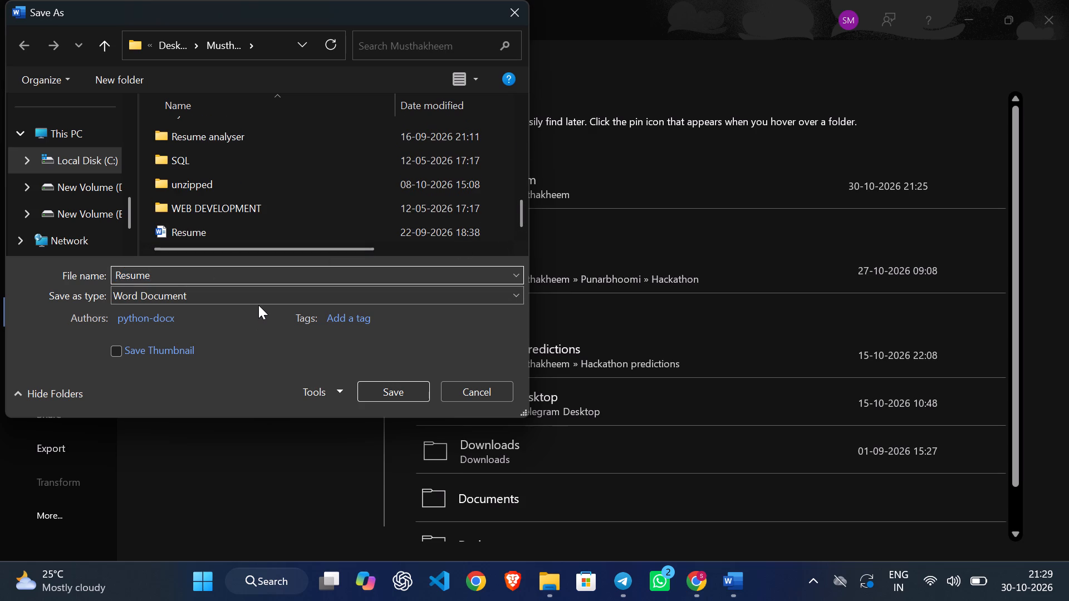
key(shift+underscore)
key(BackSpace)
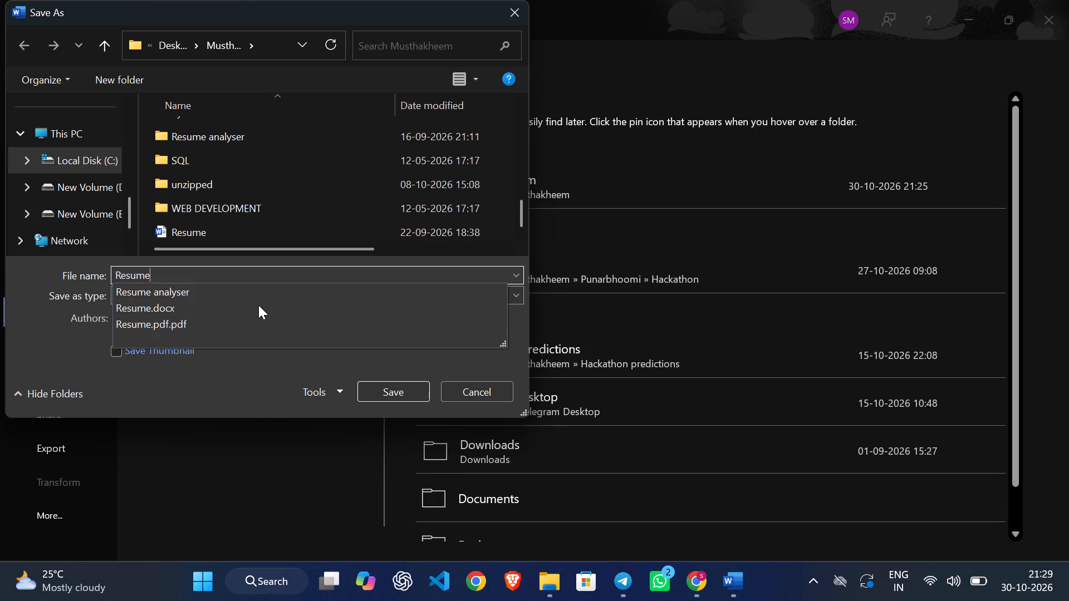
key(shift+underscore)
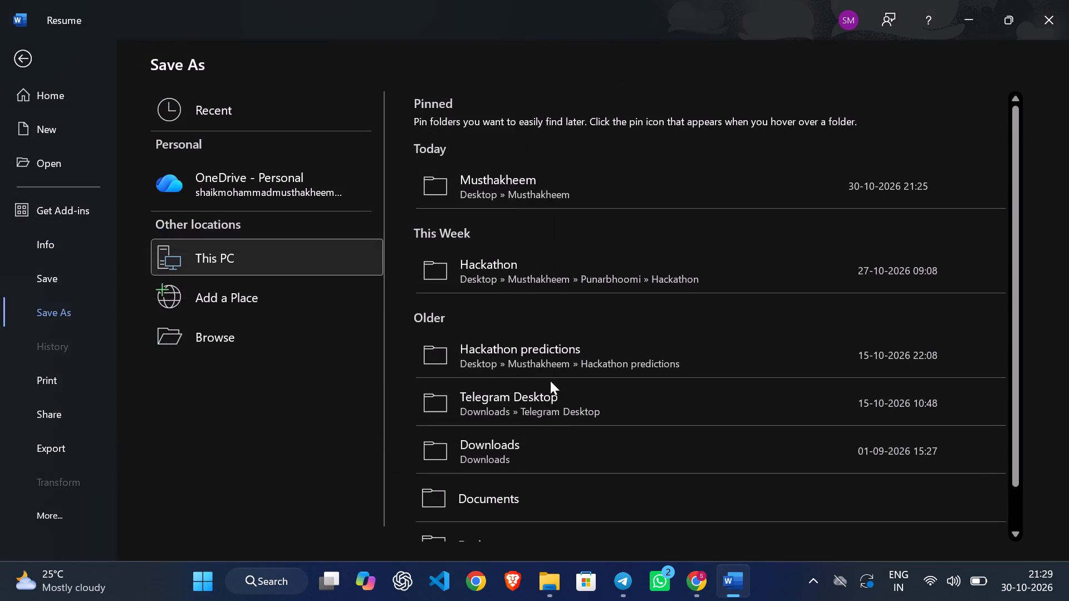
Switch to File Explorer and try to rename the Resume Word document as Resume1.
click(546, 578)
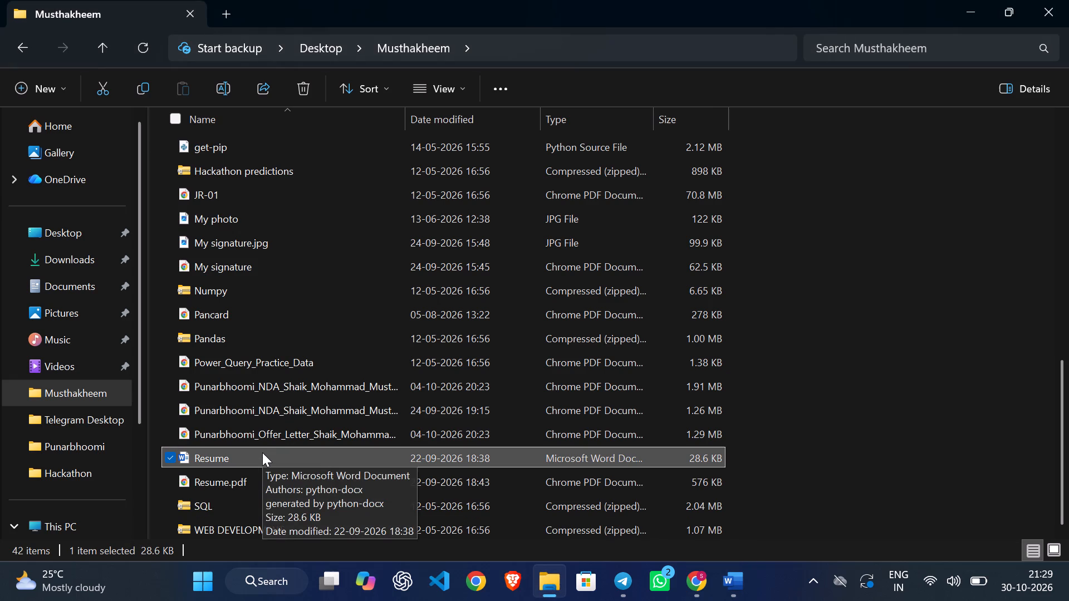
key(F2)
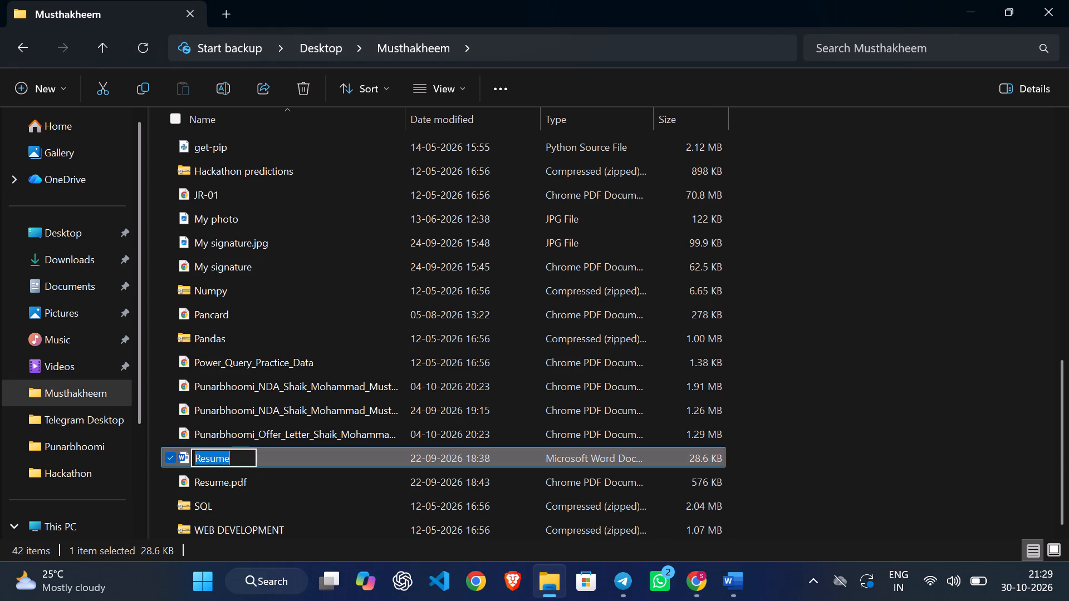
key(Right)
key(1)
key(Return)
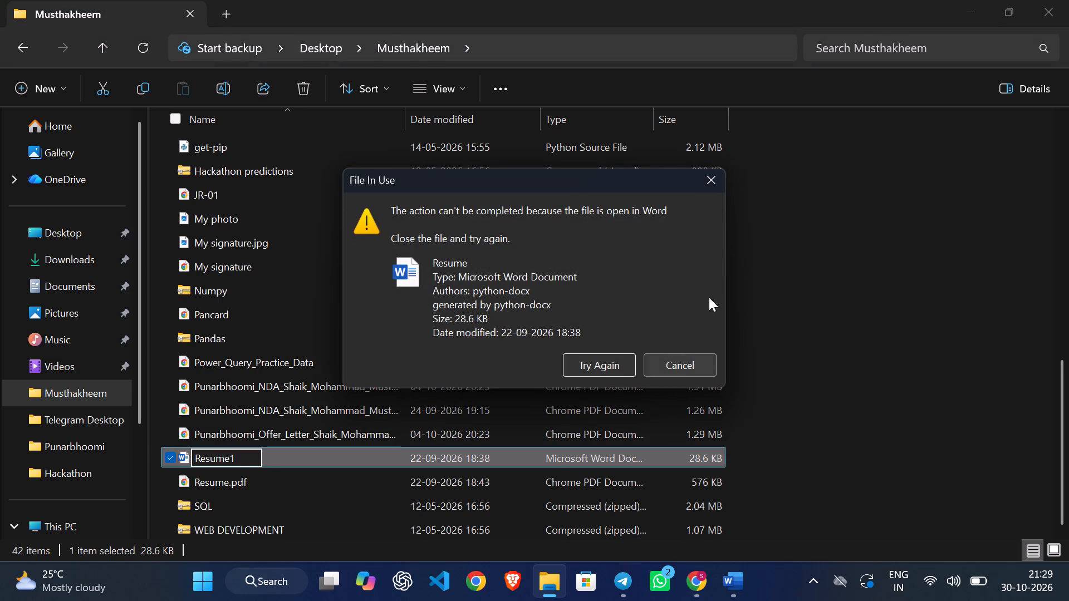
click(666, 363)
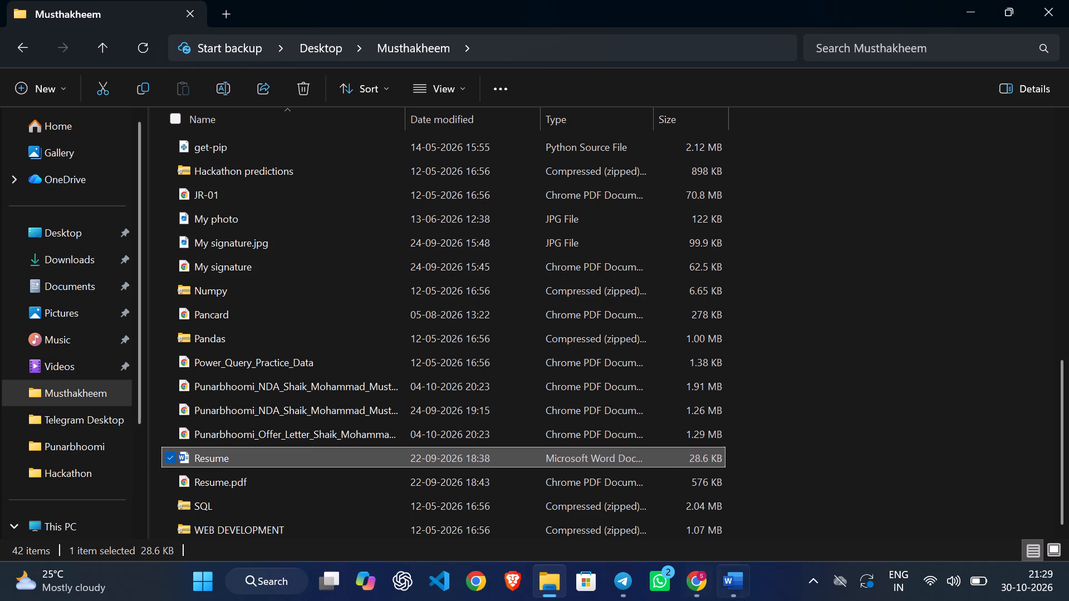
Switch back to Word and save the edited resume as a Word document named Resume2 in the original resume's folder.
click(746, 600)
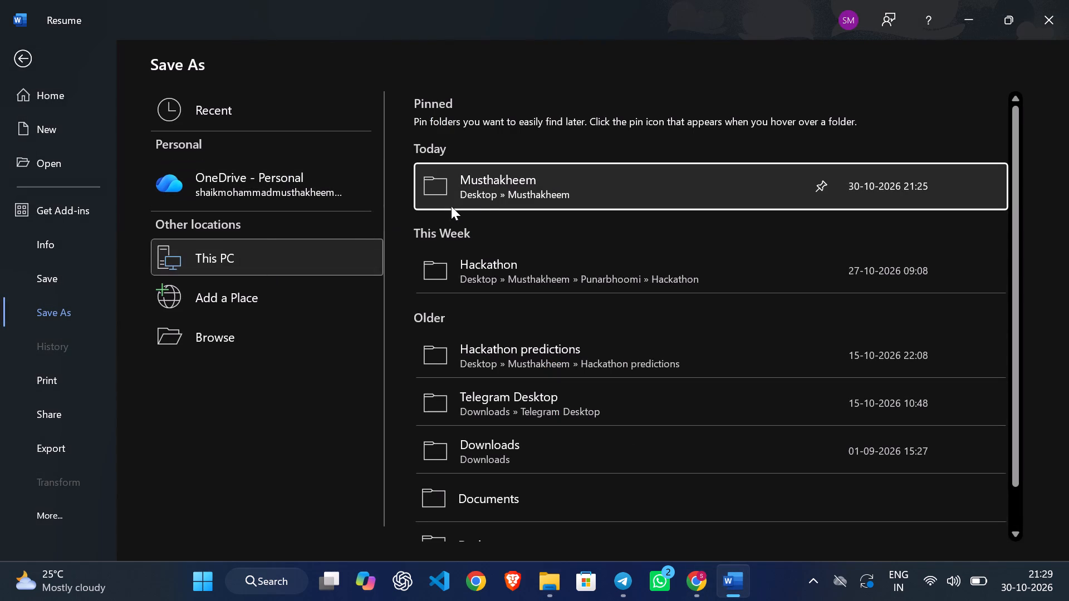
double_click(500, 176)
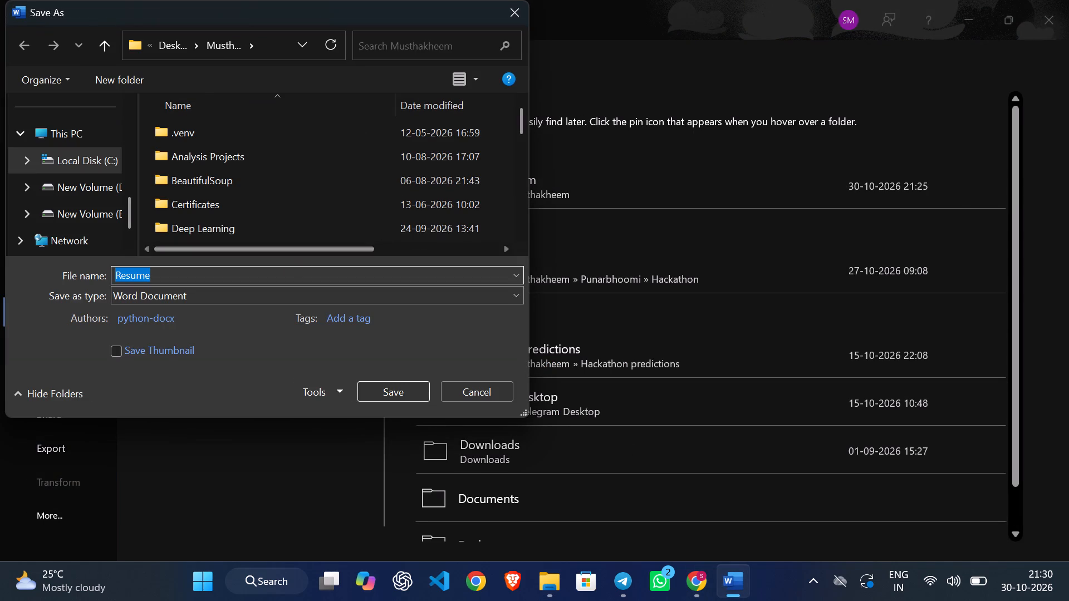
click(177, 272)
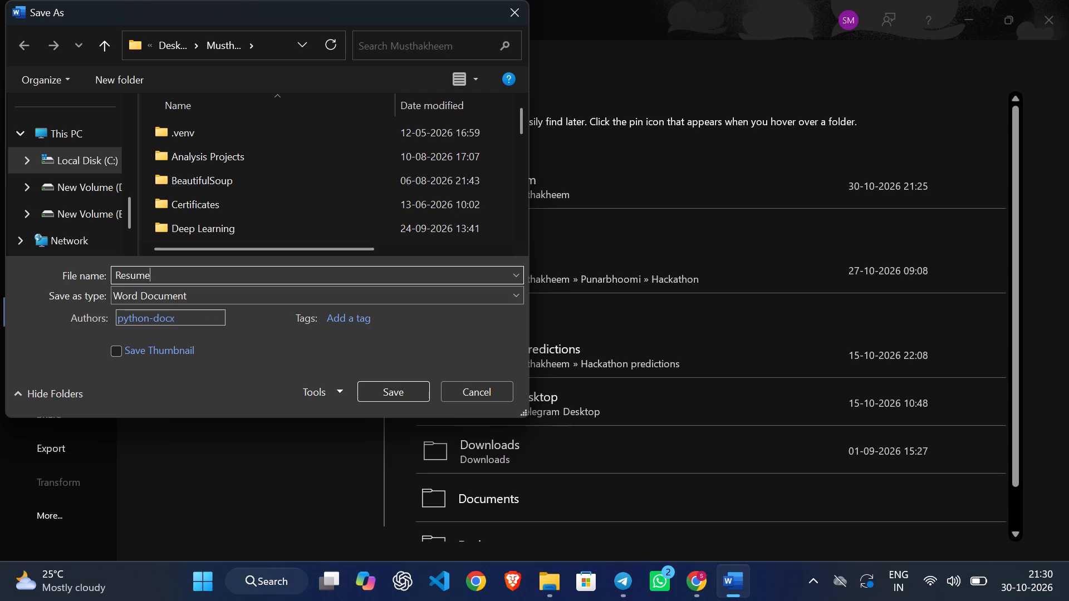
key(1)
key(BackSpace)
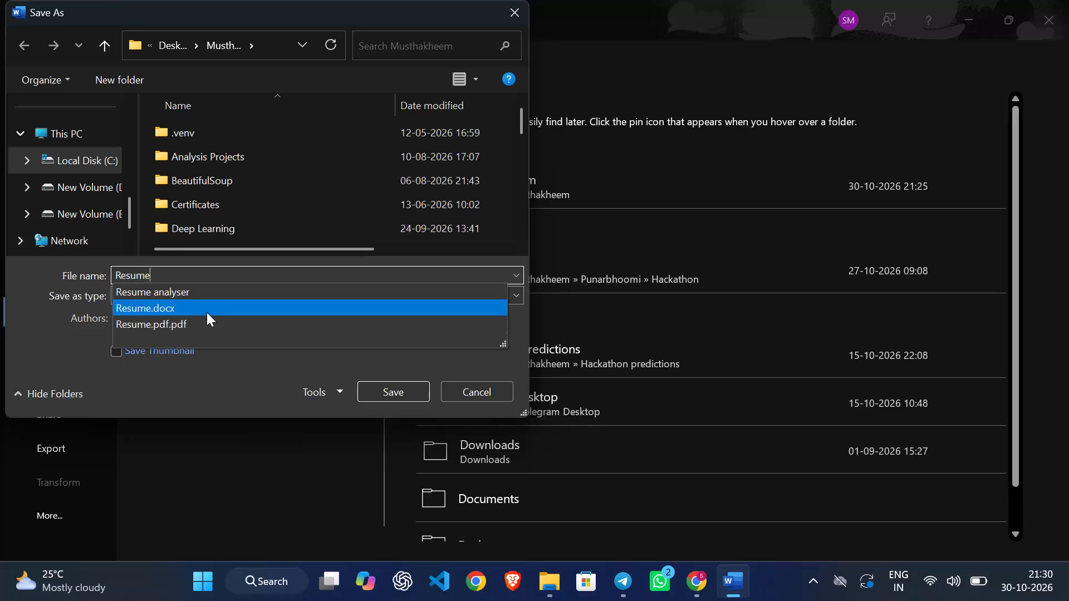
key(space)
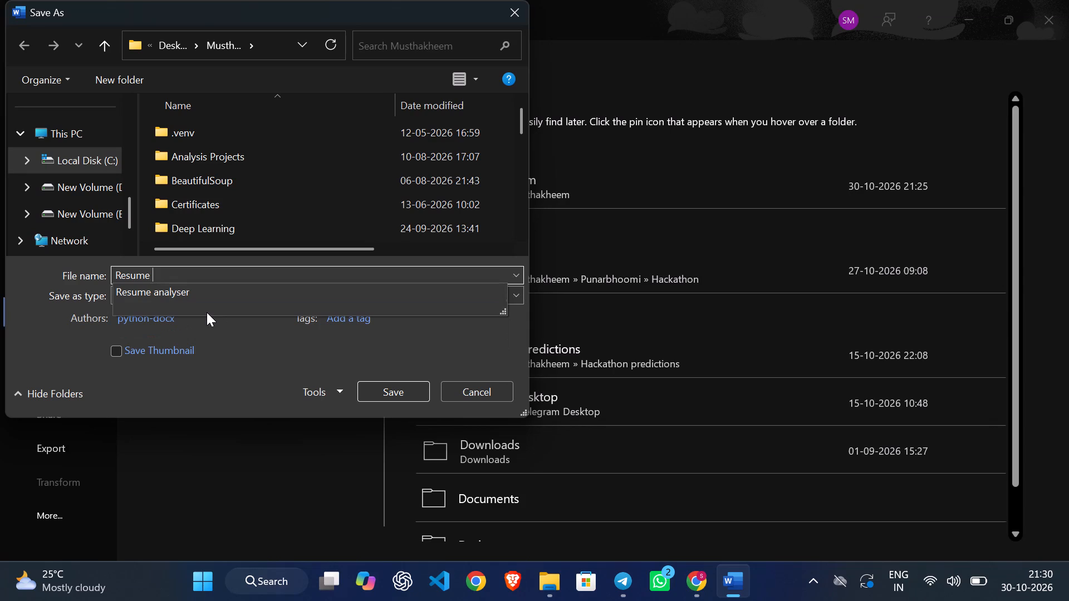
key(BackSpace)
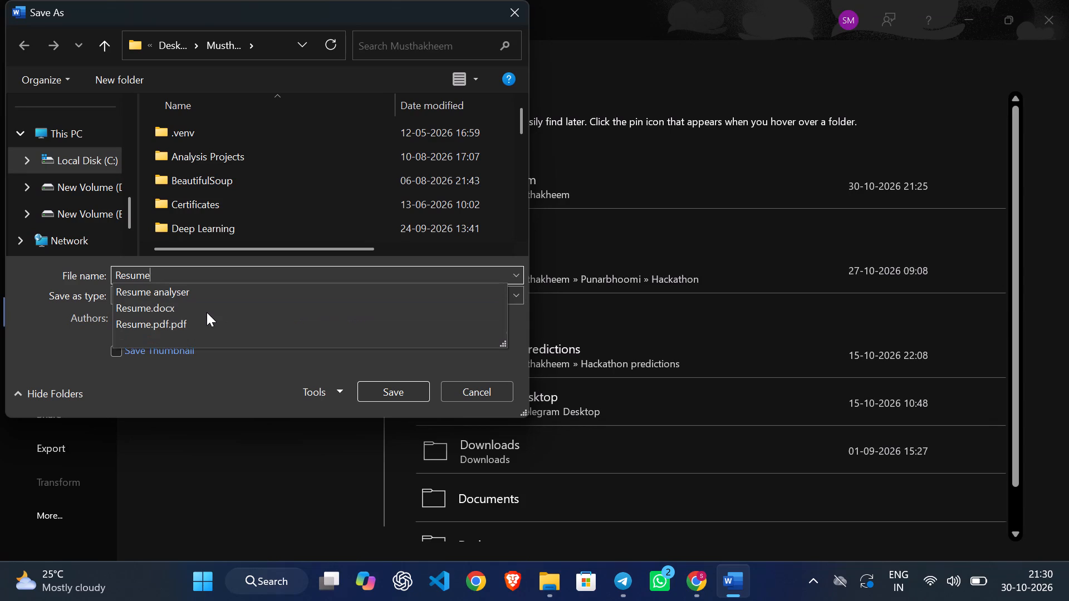
key(alt+Tab)
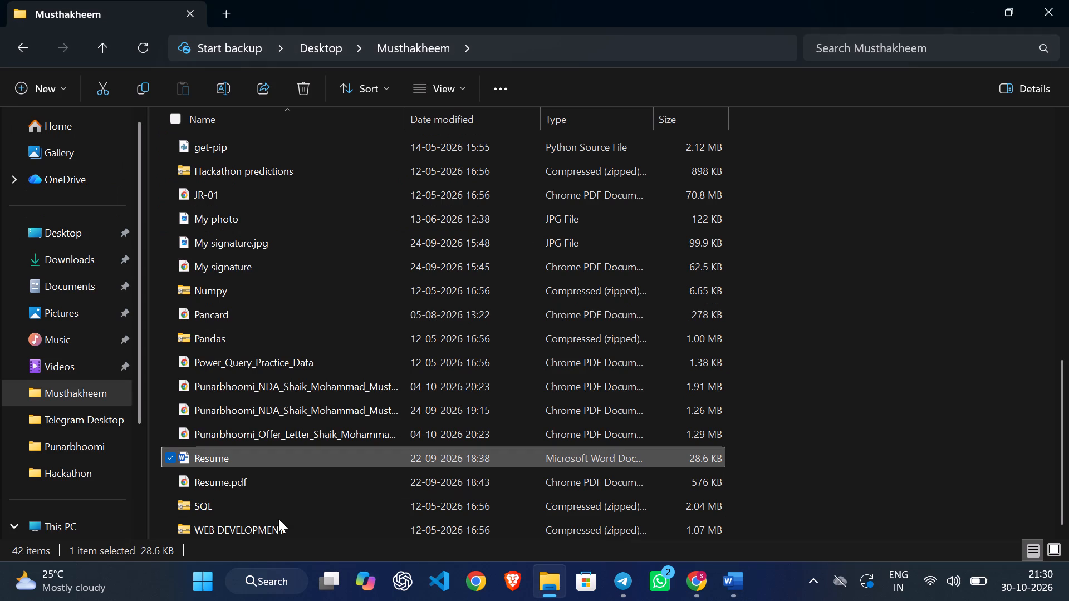
key(alt+Tab)
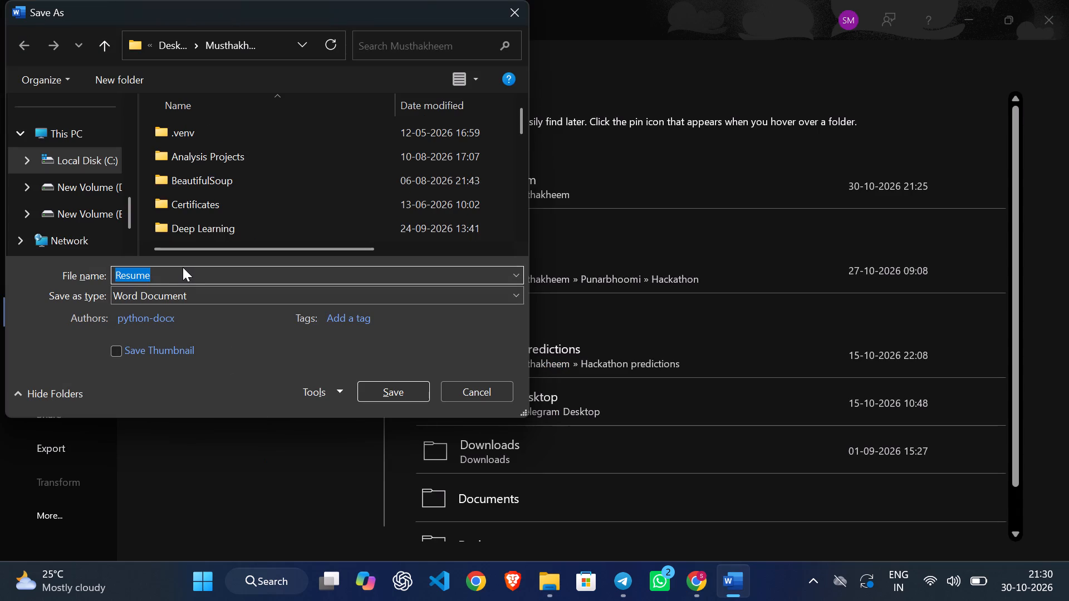
click(179, 267)
click(163, 274)
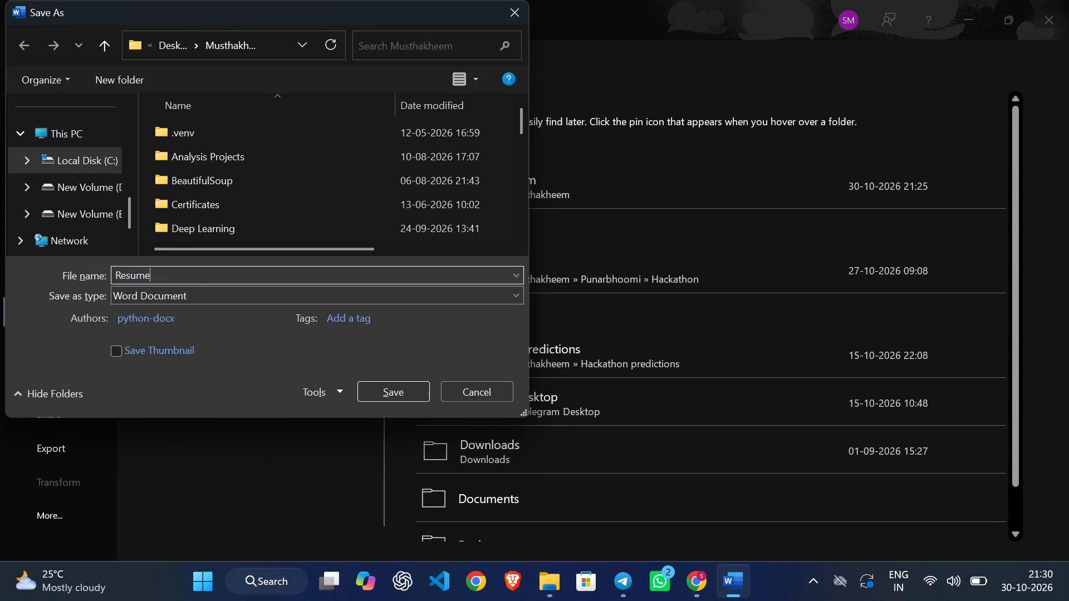
key(1)
key(BackSpace)
key(BackSpace)
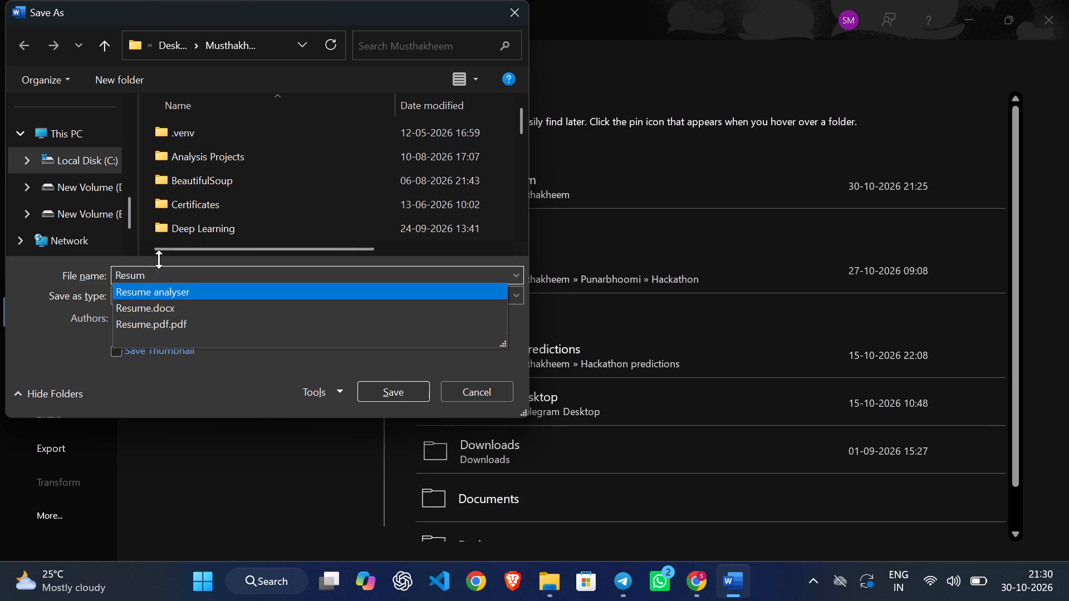
key(e)
key(2)
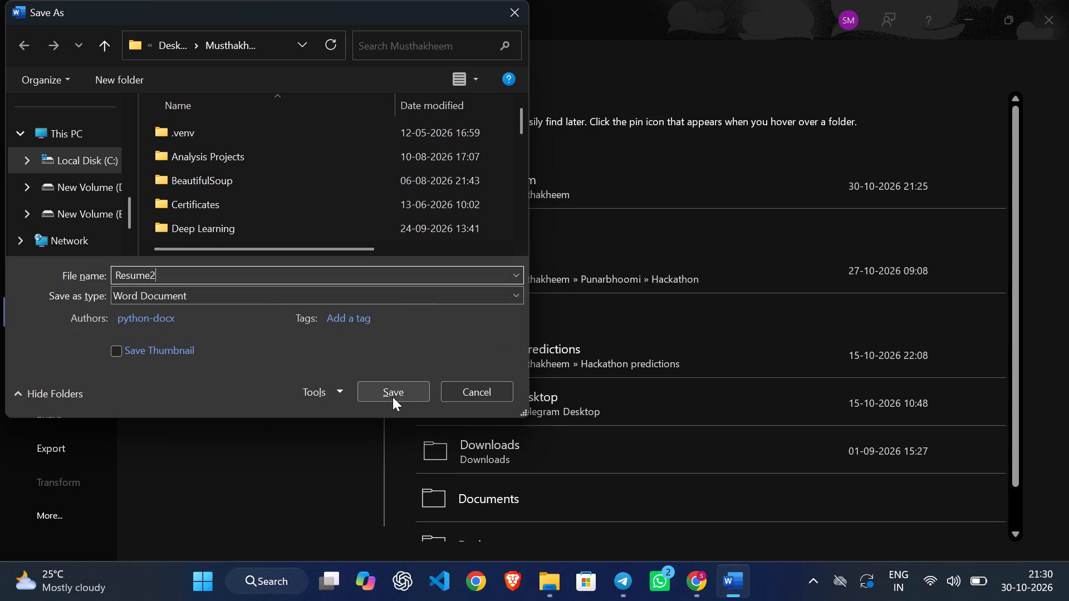
click(394, 396)
Close the Resume2 document in Word.
key(alt+Tab)
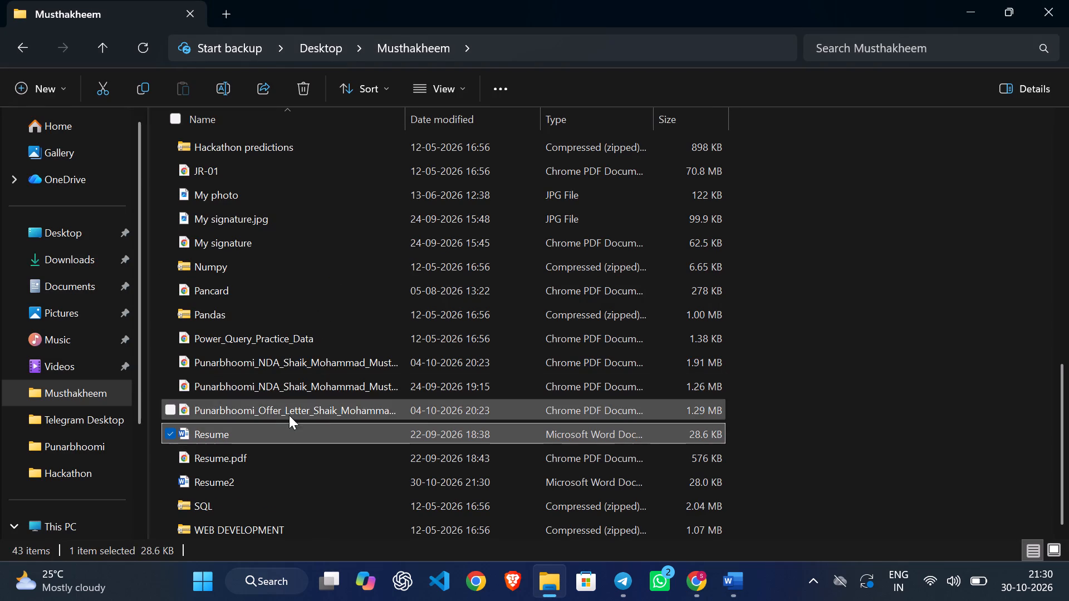
click(731, 587)
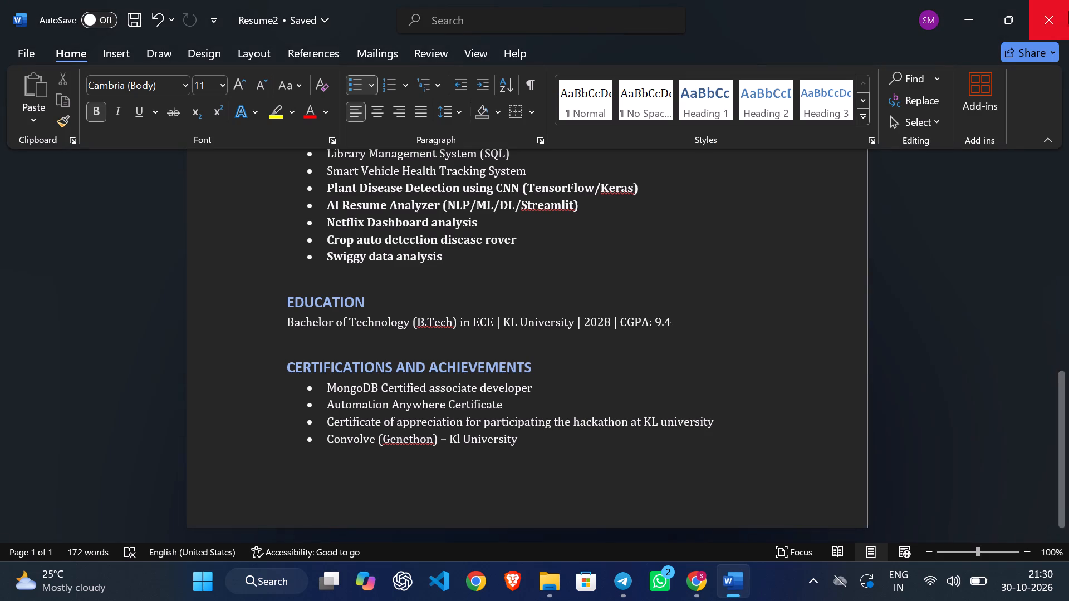
click(1068, 0)
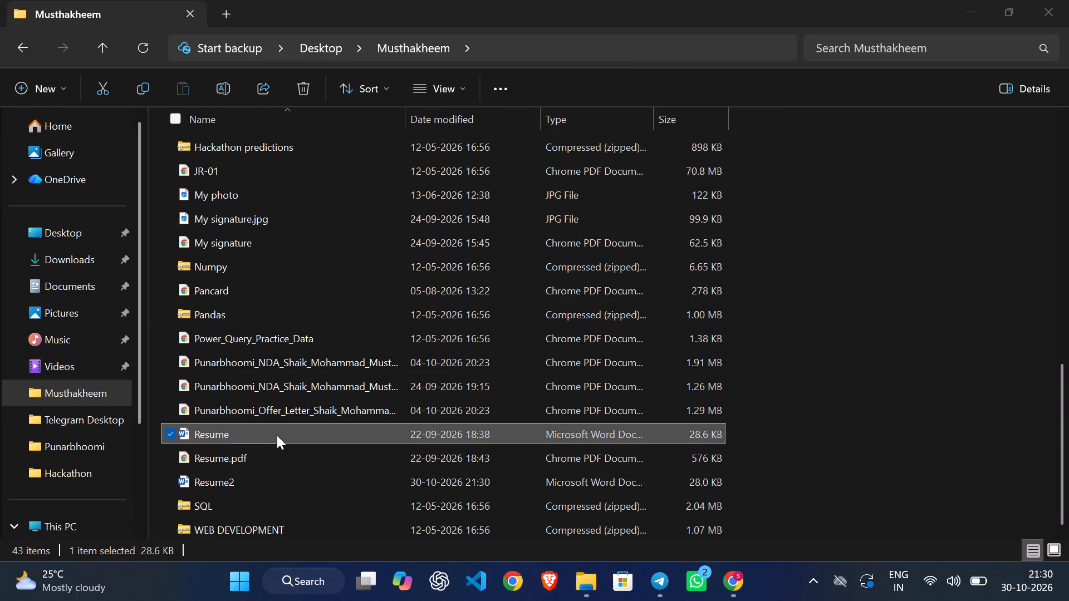
Rename the original Resume Word document in File Explorer as Resume1.
click(228, 428)
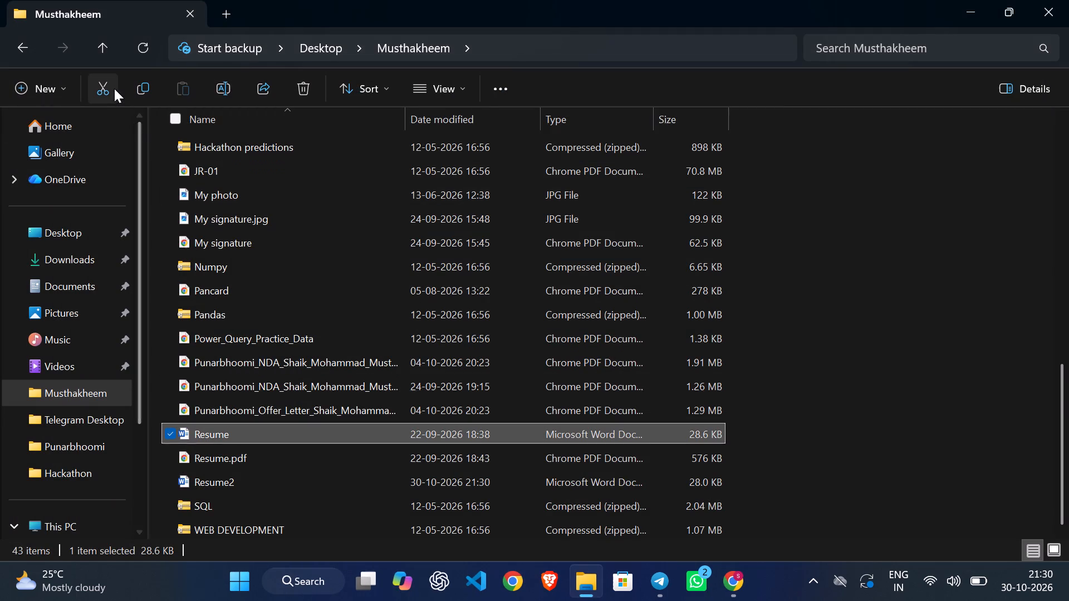
click(224, 90)
key(Right)
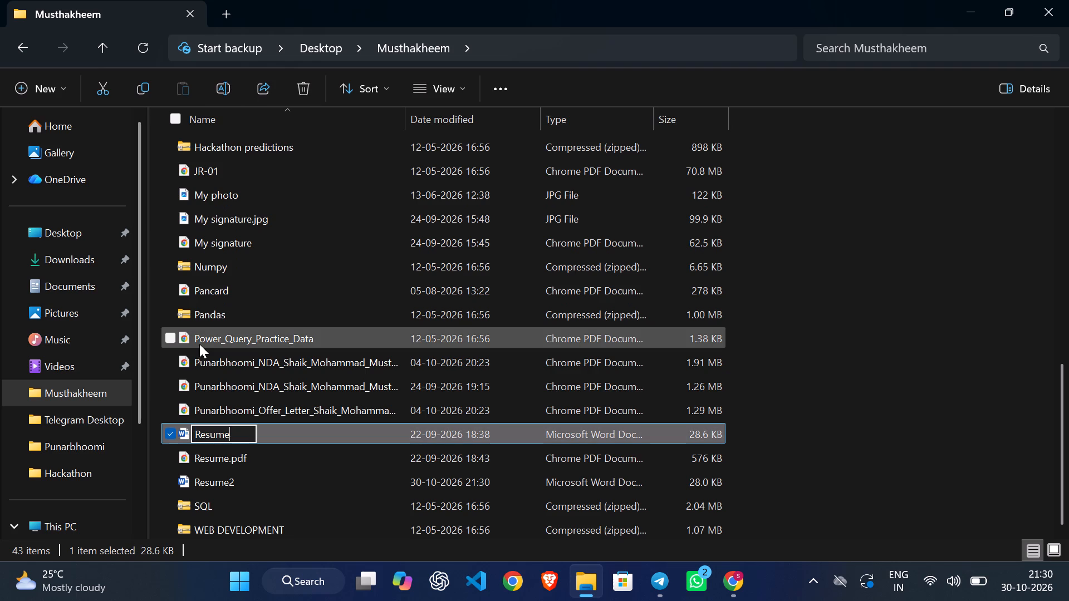
key(1)
key(Return)
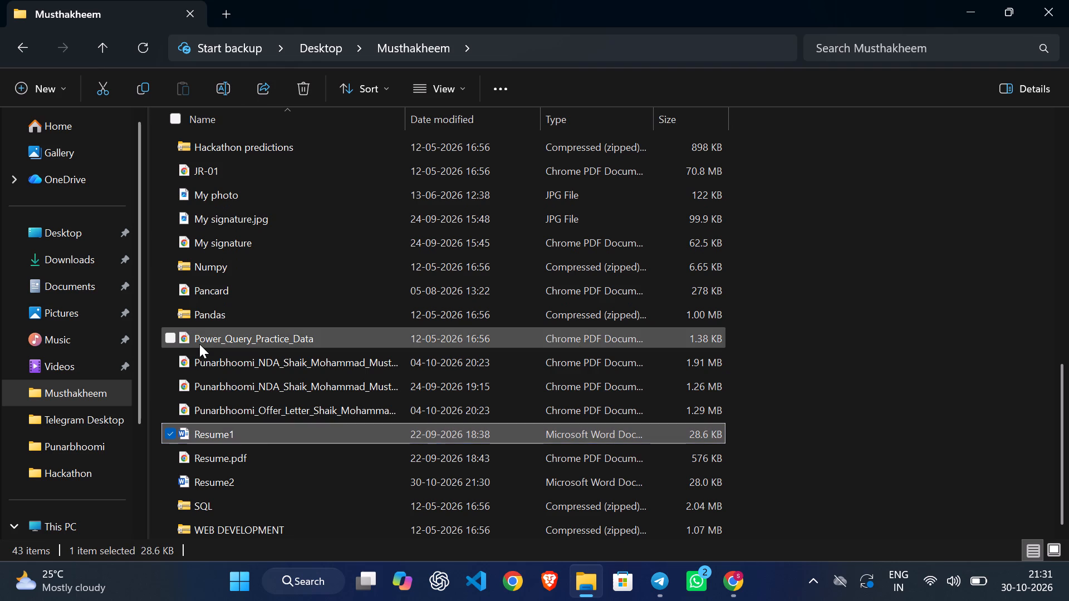
Rename the Resume2 Word document as Resume.
click(242, 484)
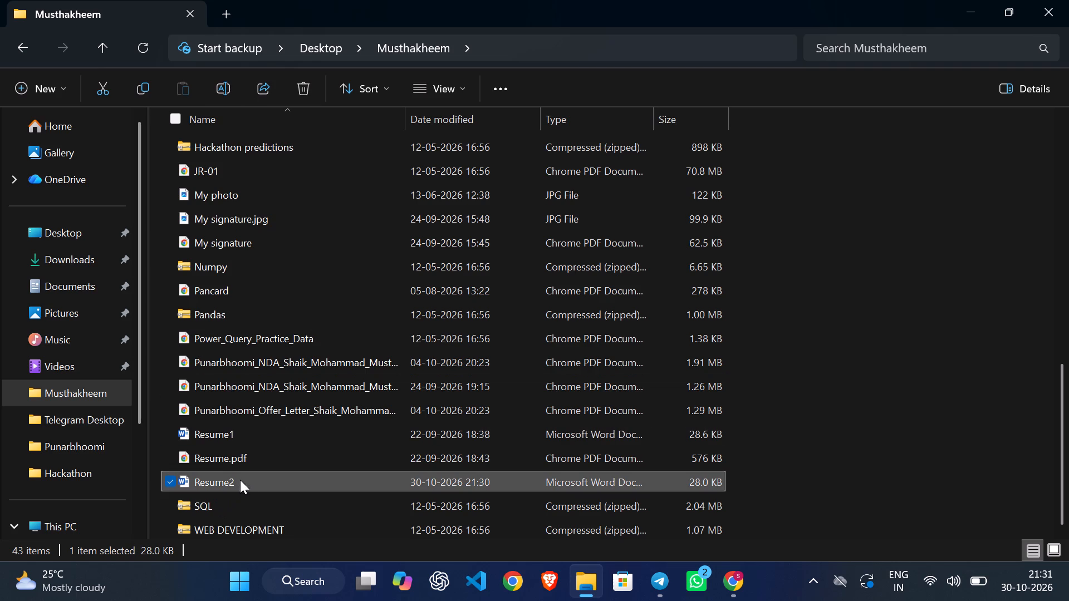
click(210, 81)
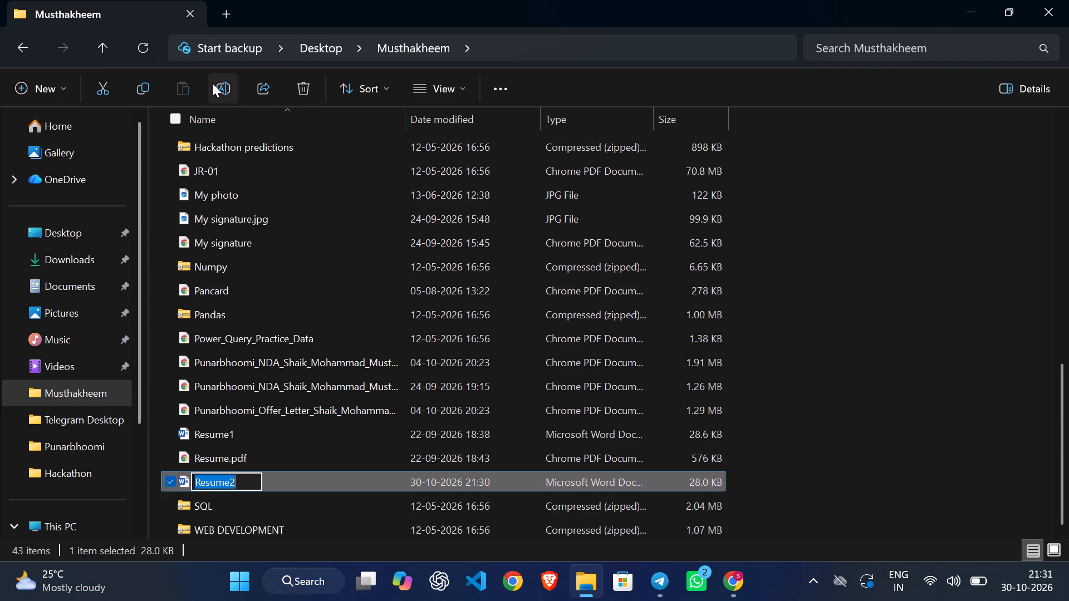
key(Right)
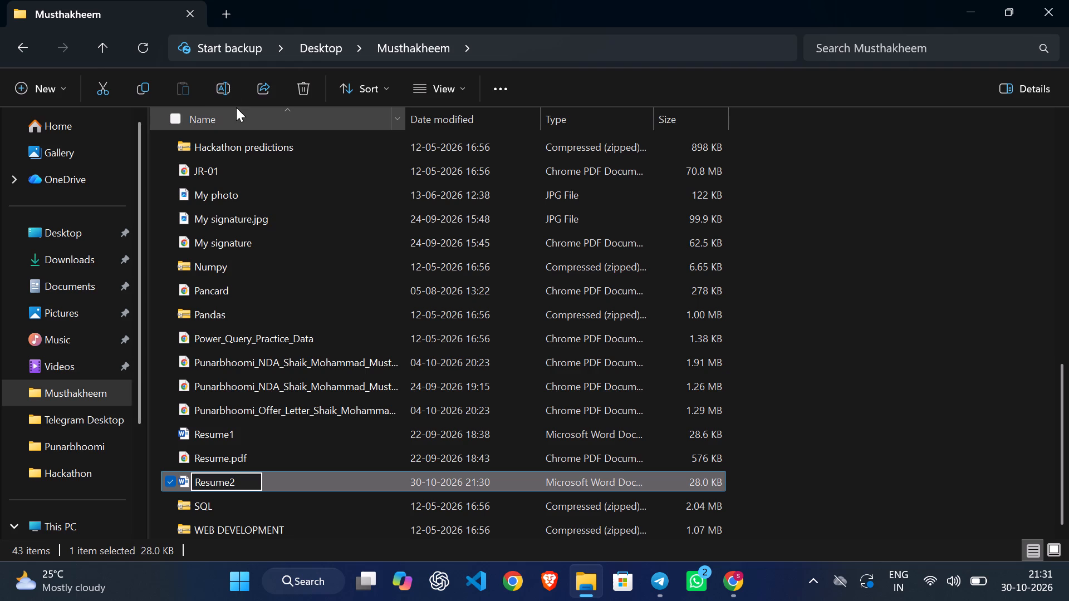
key(BackSpace)
key(Return)
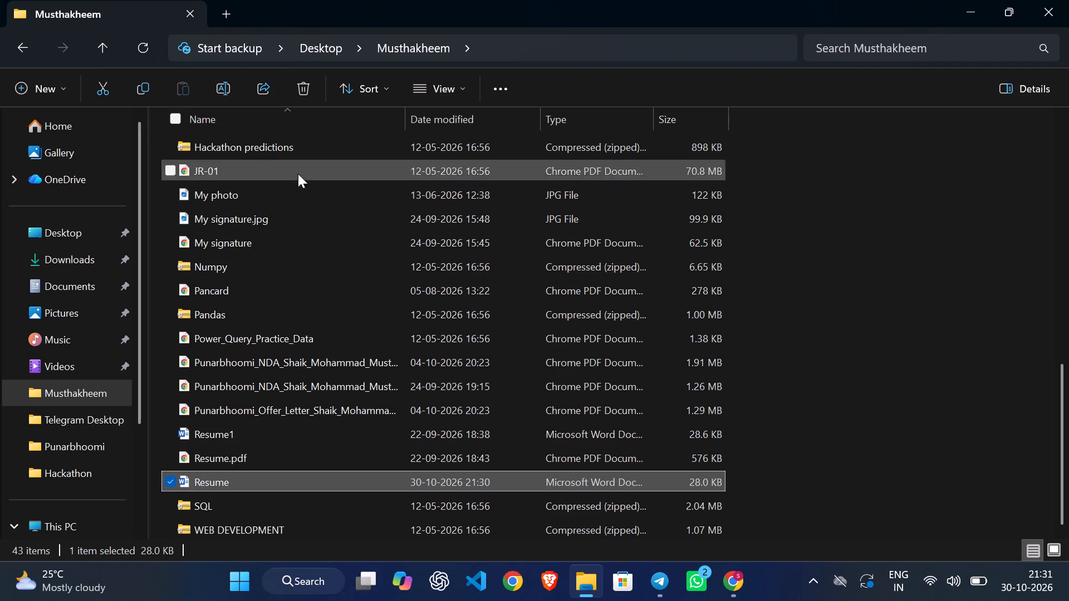
Switch to Chrome and close the tab showing the old resume PDF.
click(730, 583)
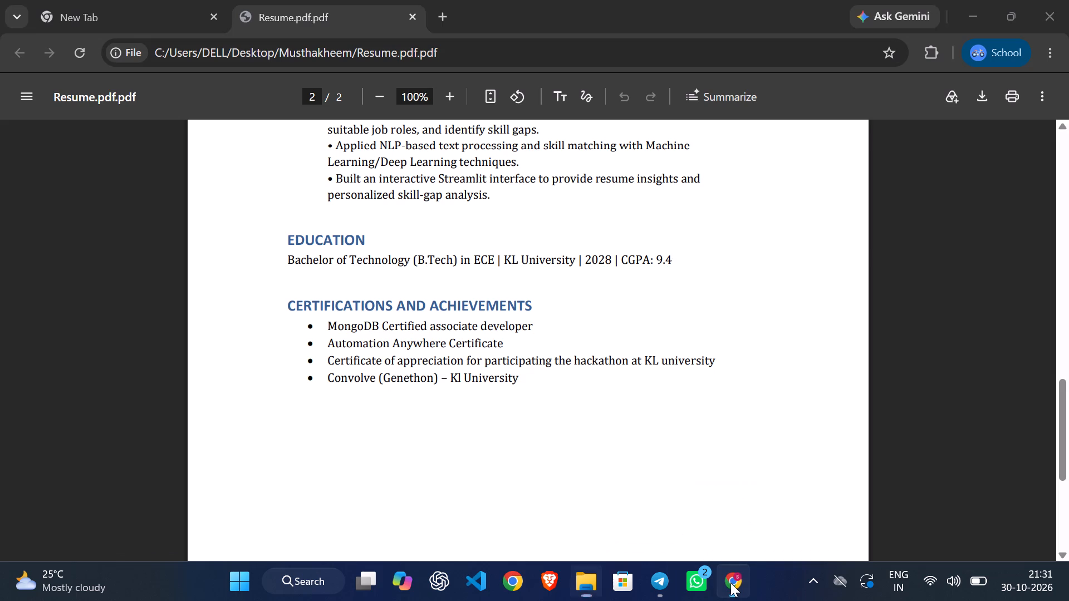
click(180, 0)
click(413, 13)
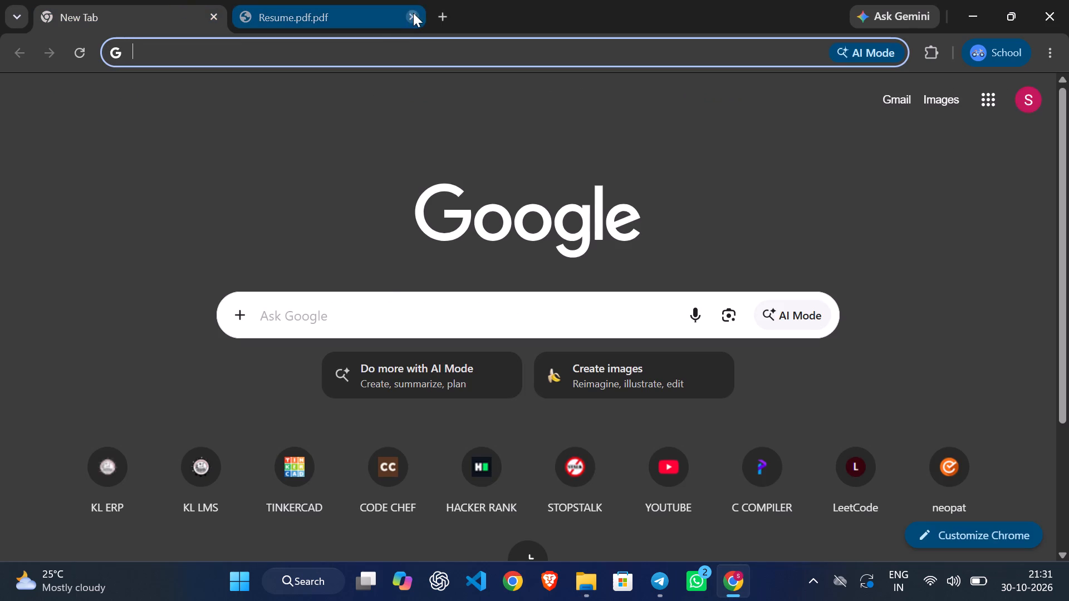
Search Google for "word to pdf converter" and open iLovePDF's Word to PDF page.
click(386, 313)
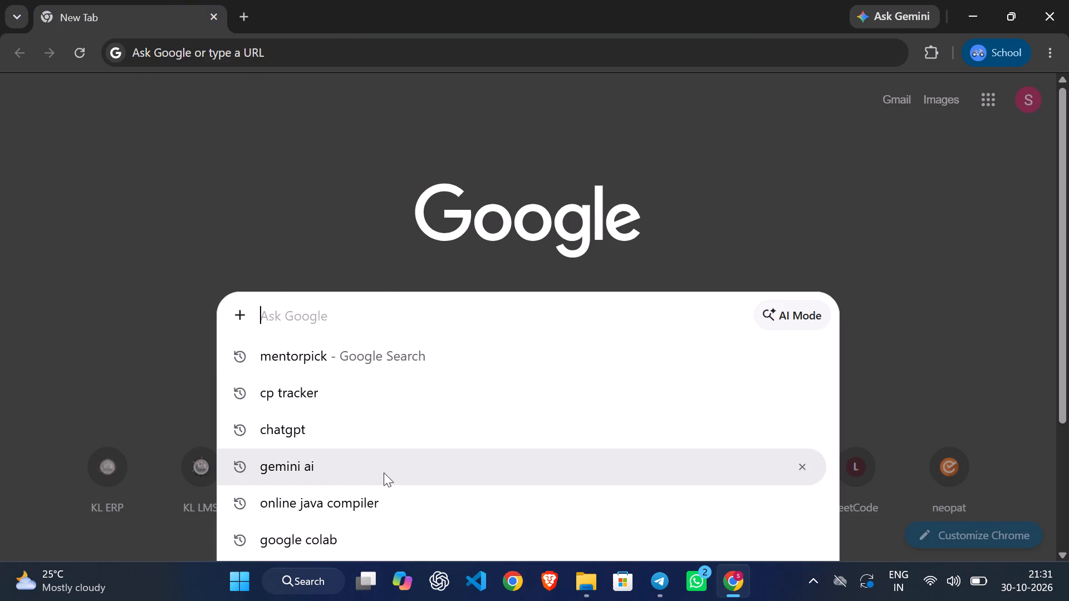
text(word to ps)
key(BackSpace)
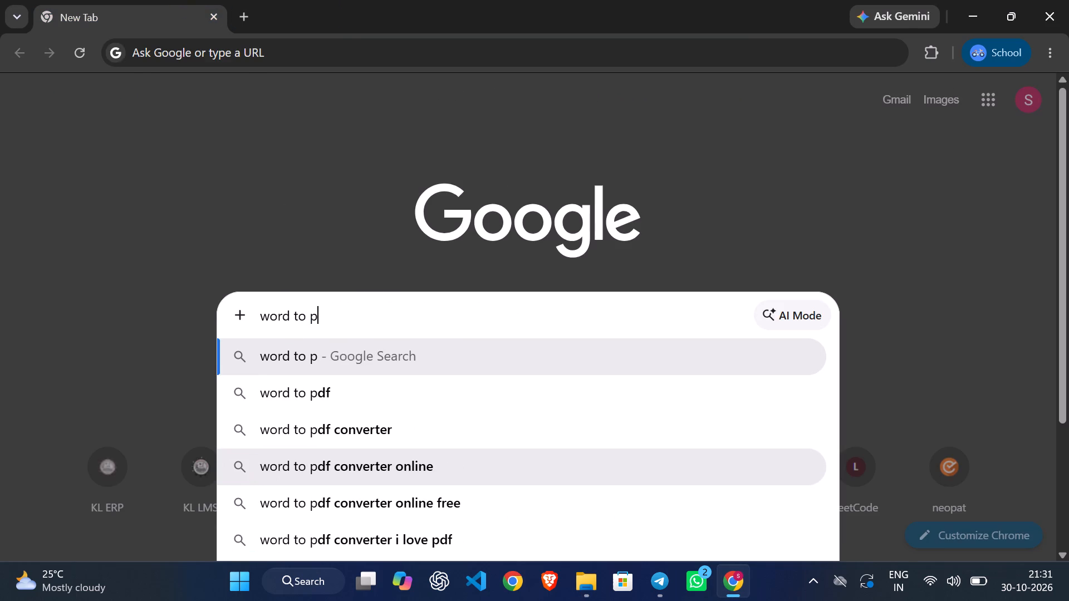
key(Down)
key(Down)
key(Return)
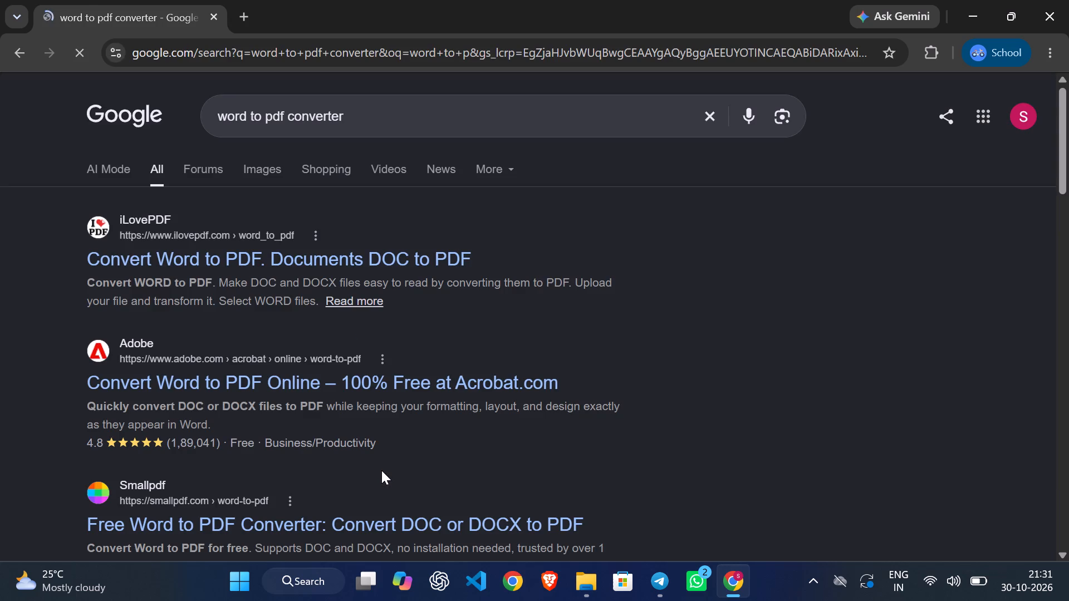
click(321, 237)
click(318, 258)
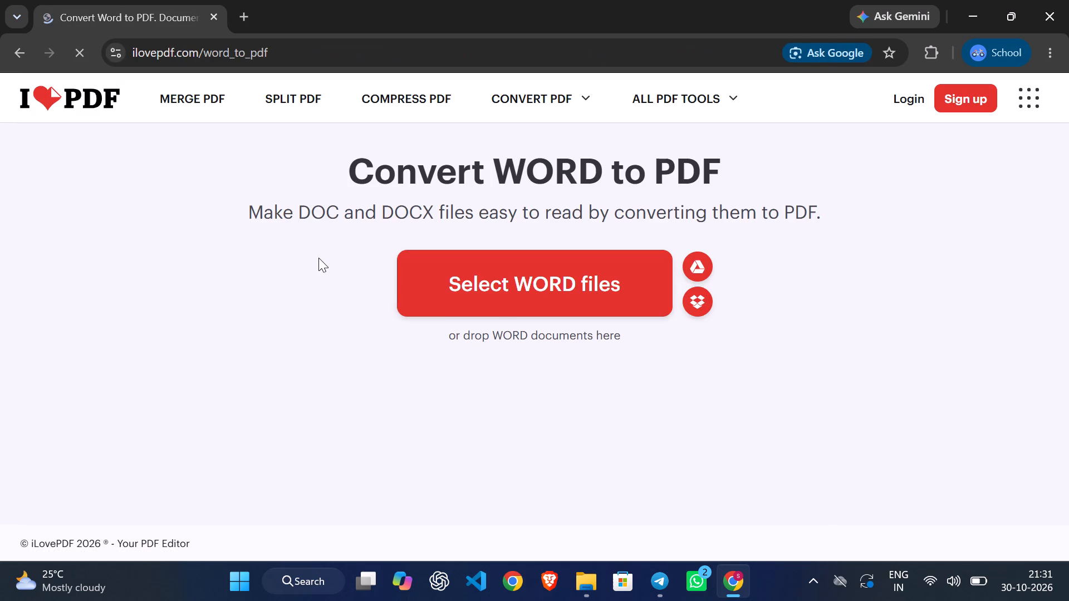
Upload the new Resume Word document to the iLovePDF converter.
click(505, 307)
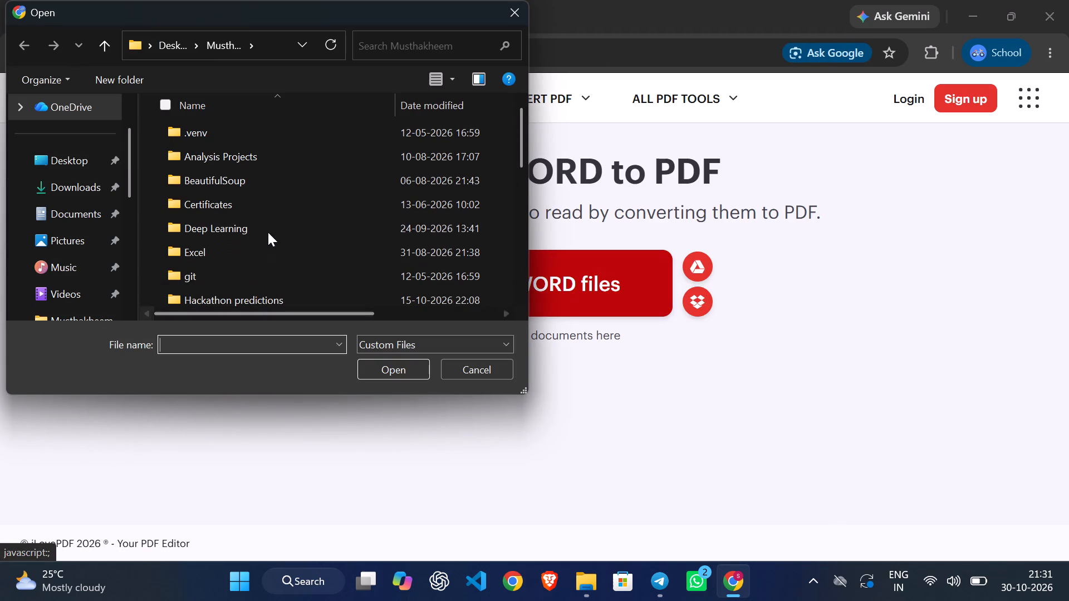
scroll(330, 248, down, 5)
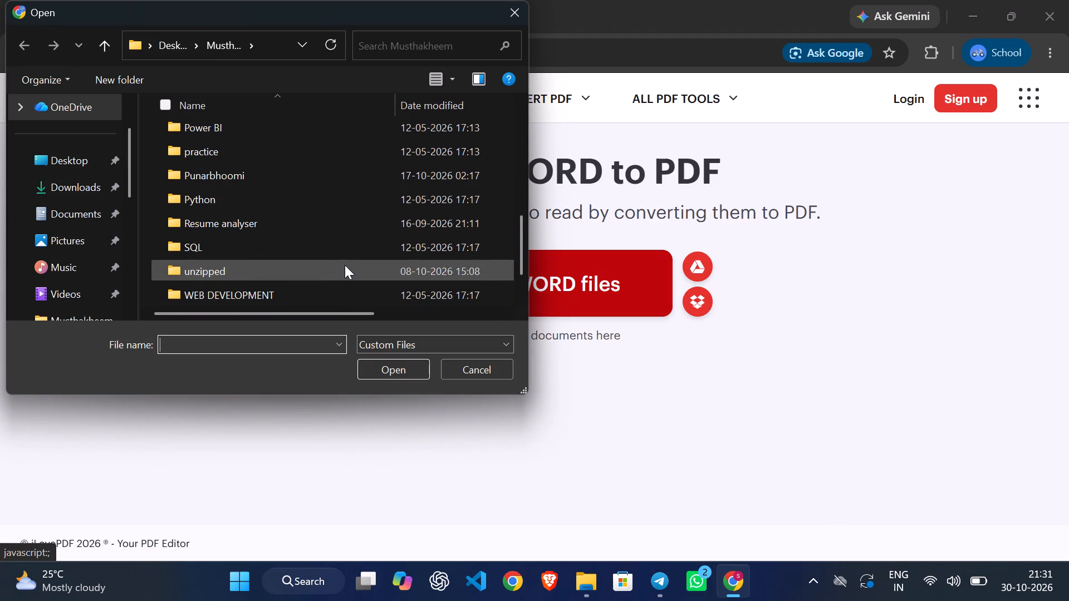
scroll(345, 265, down, 5)
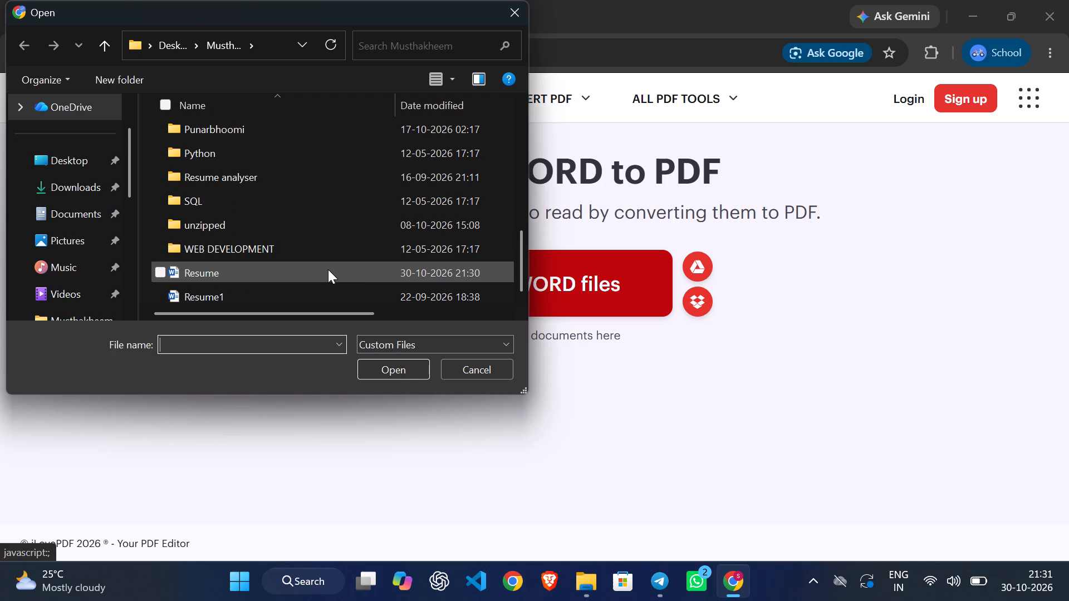
click(325, 270)
click(404, 375)
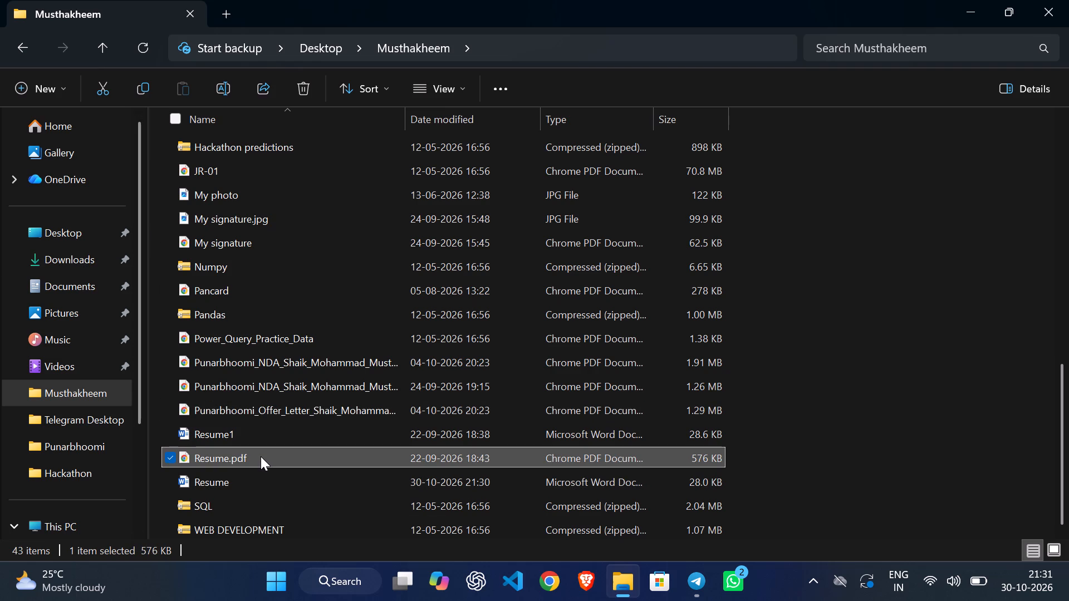
key(F2)
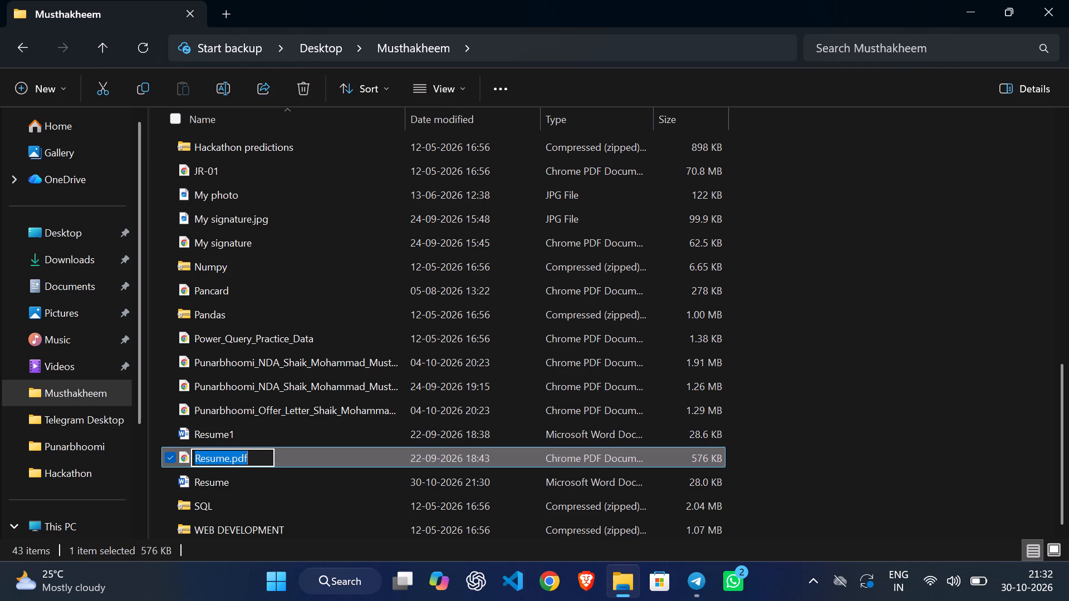
key(Left)
key(Left)
key(Right)
key(Right)
key(Right)
key(Right)
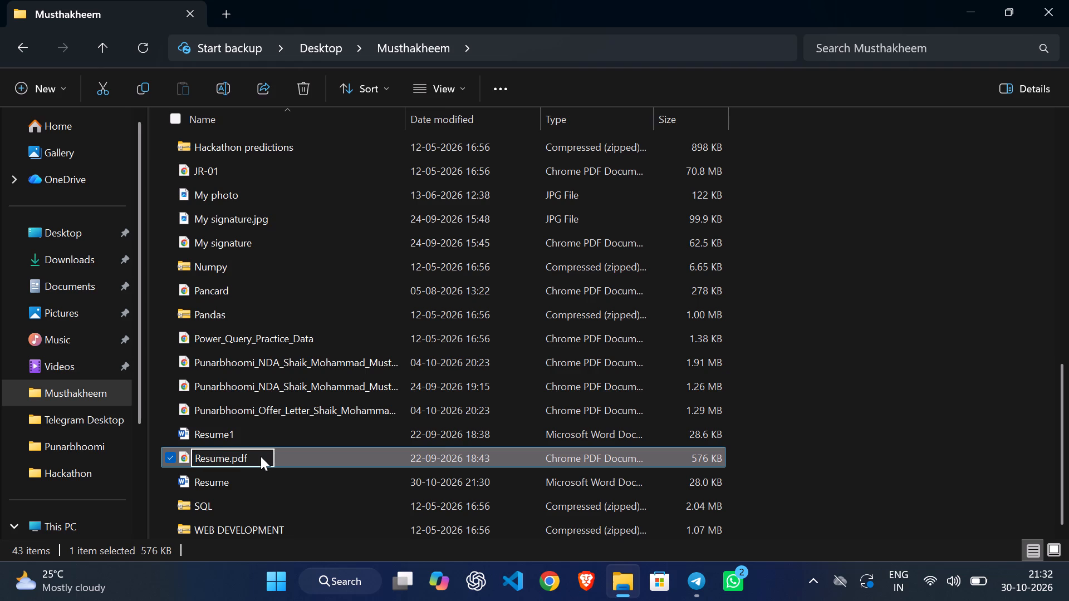
key(Right)
key(Right)
key(1)
key(Return)
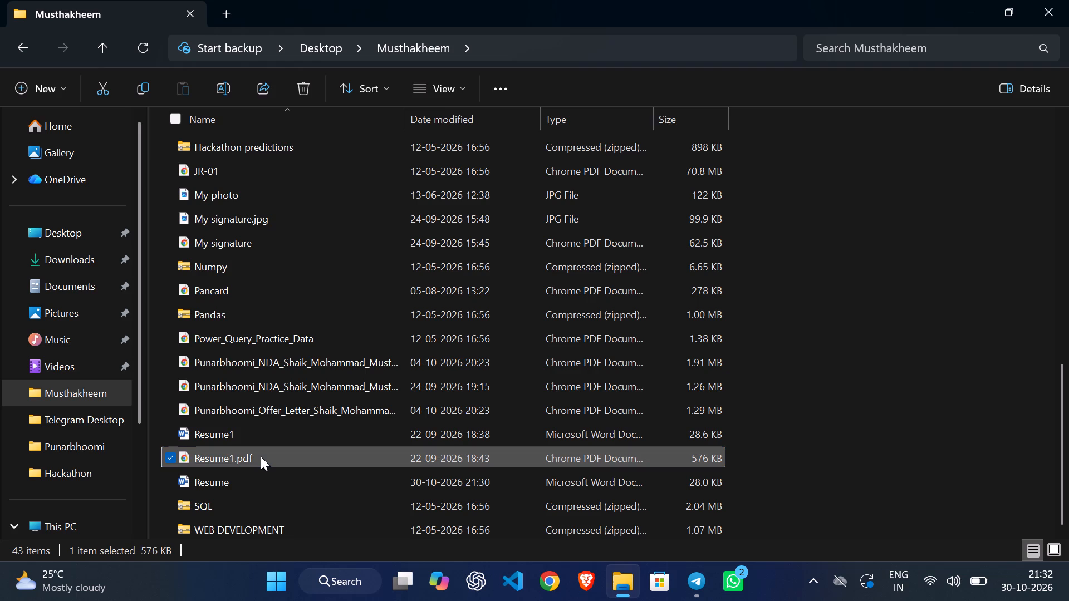
Copy the newly downloaded Resume (2) PDF from Downloads into the folder holding the resume documents.
click(71, 242)
click(71, 263)
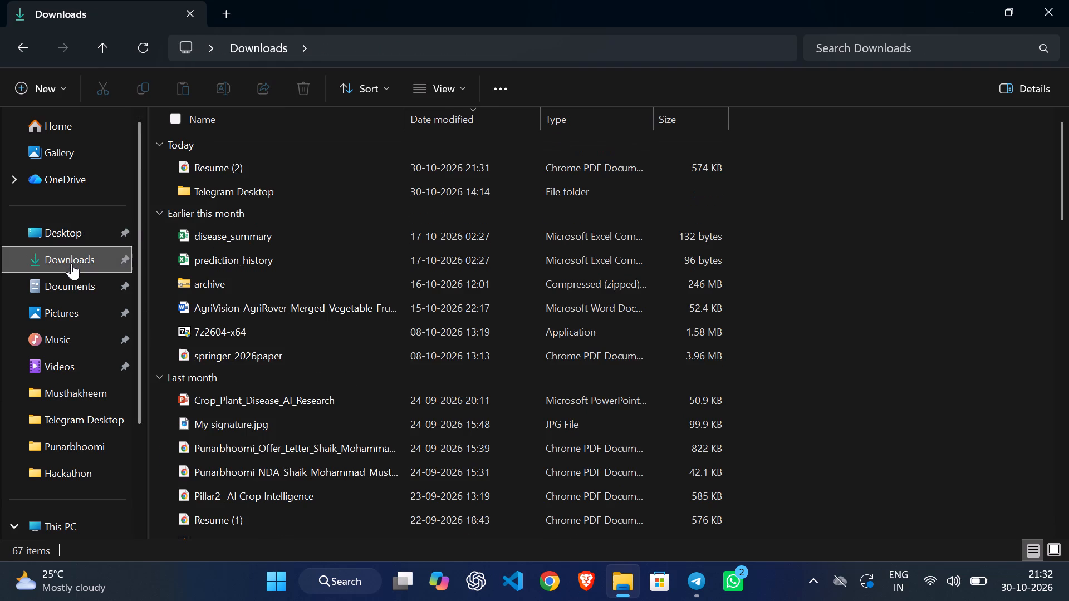
click(241, 164)
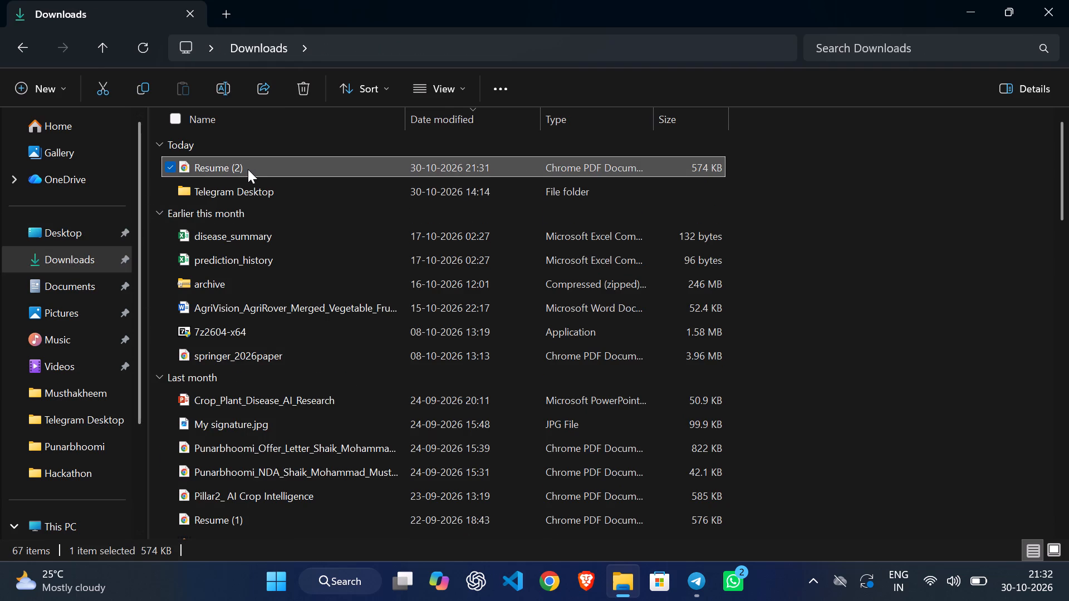
key(ctrl+c)
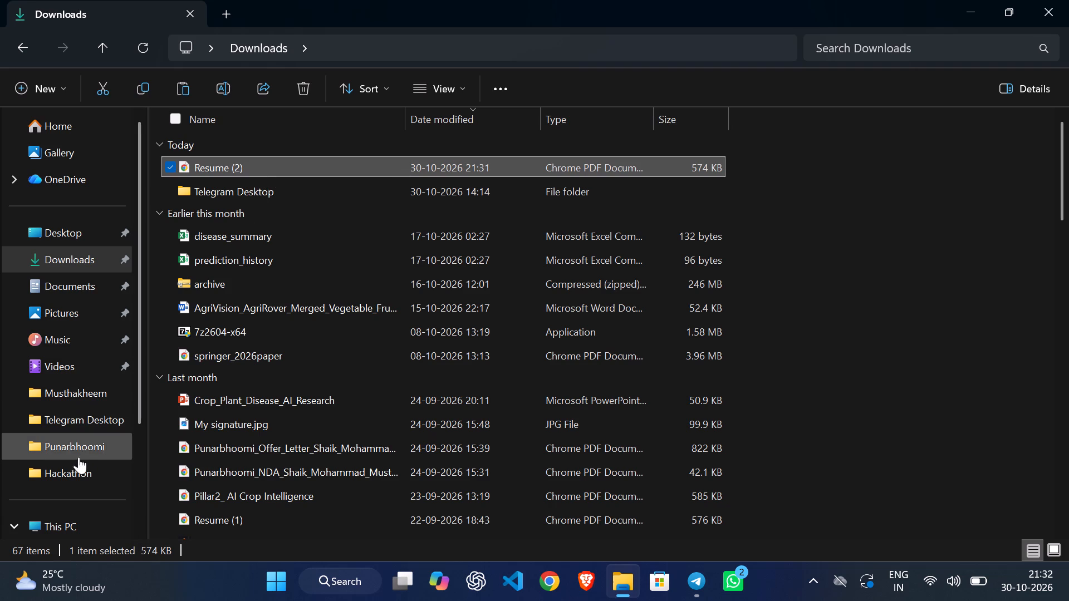
click(93, 386)
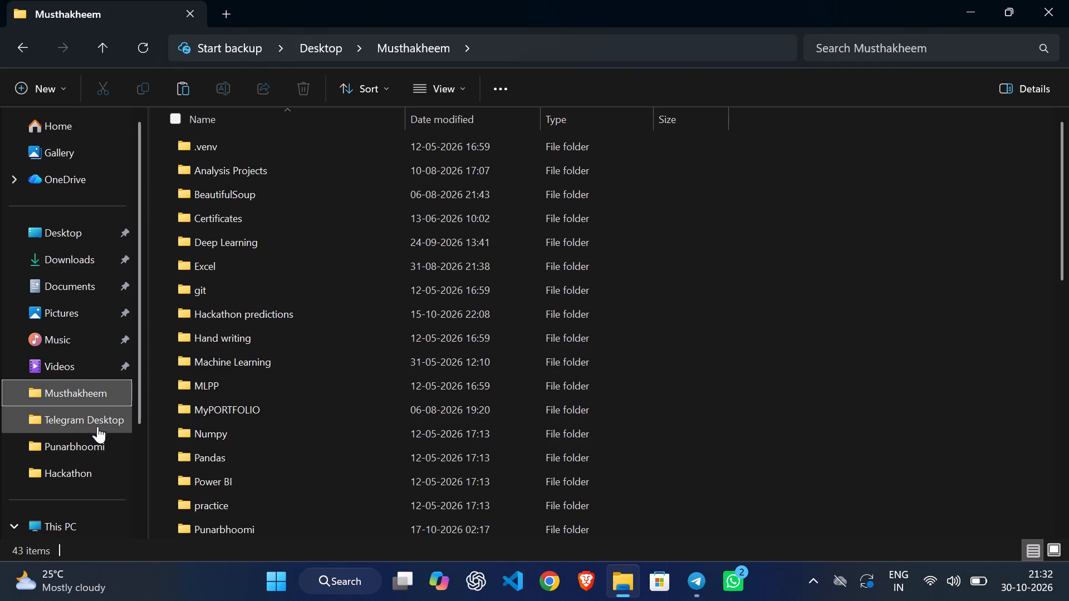
scroll(287, 411, down, 2)
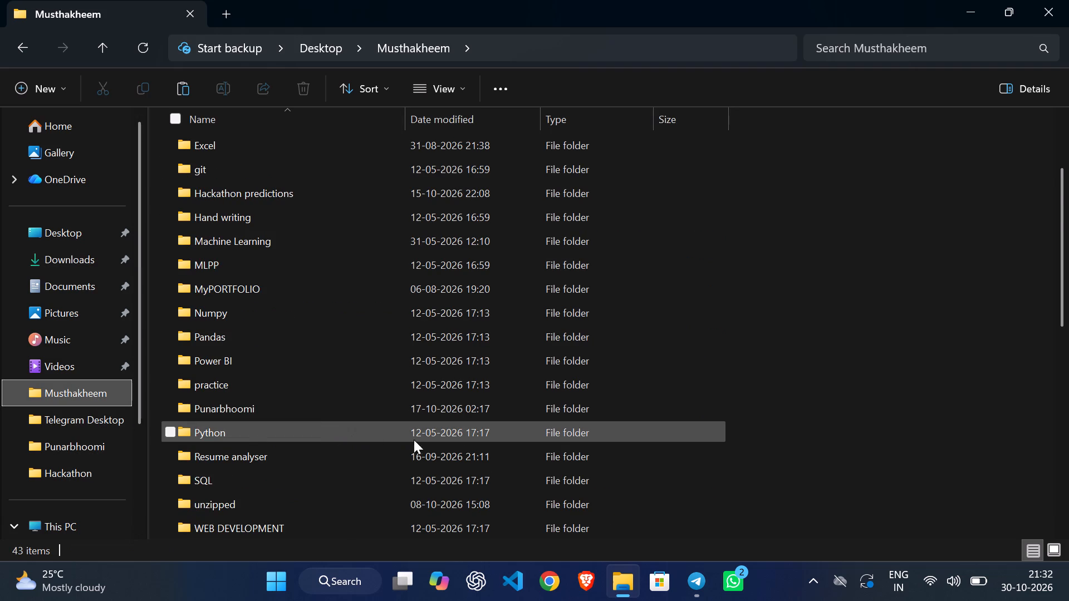
scroll(565, 425, down, 2)
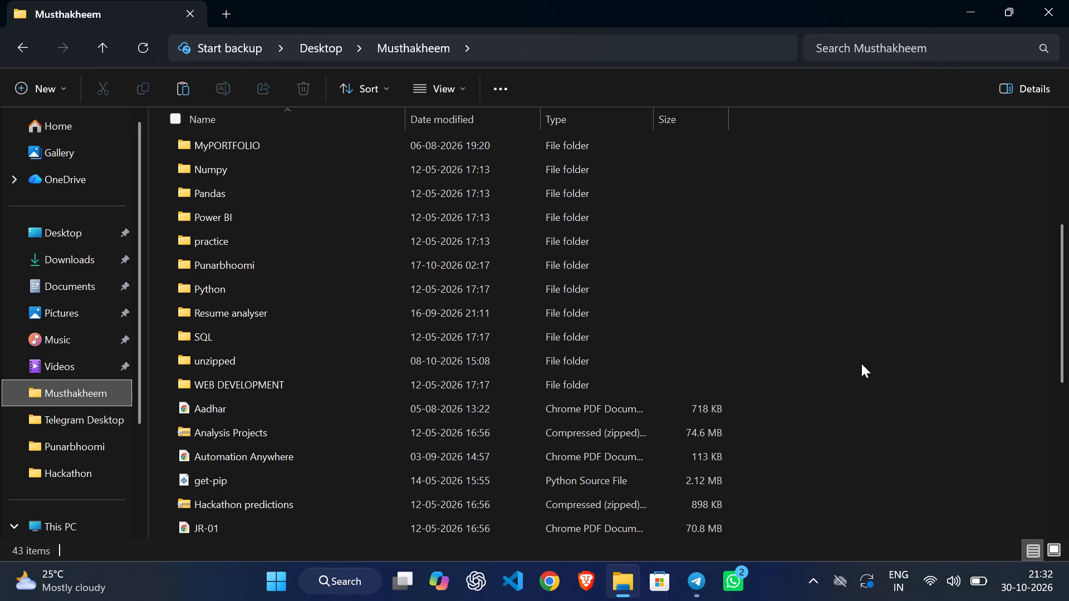
key(ctrl+v)
Rename the copied Resume (2) PDF as Resume.pdf.
click(271, 531)
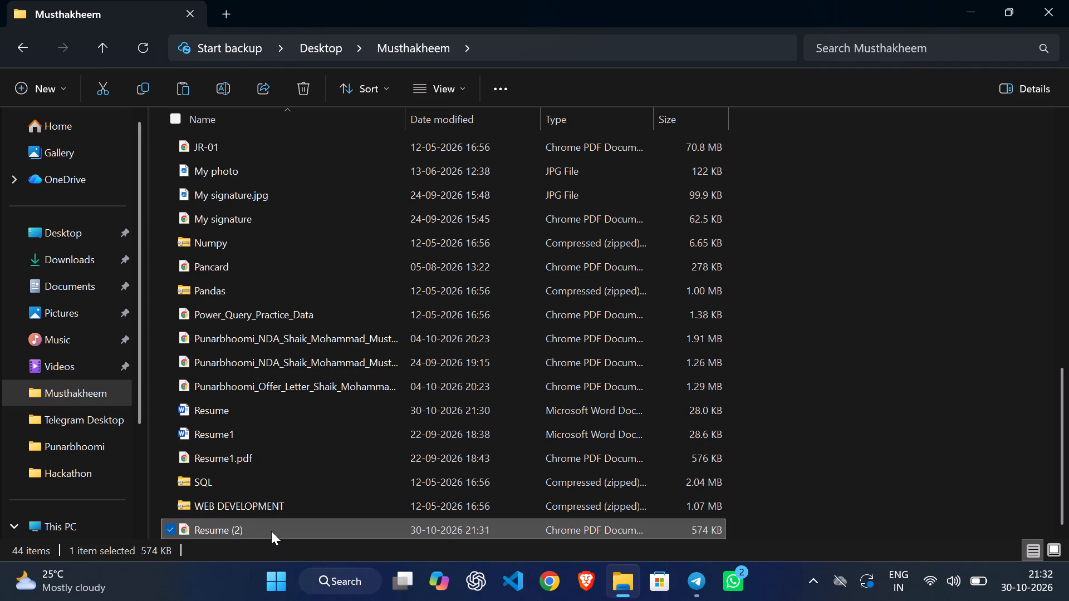
click(224, 92)
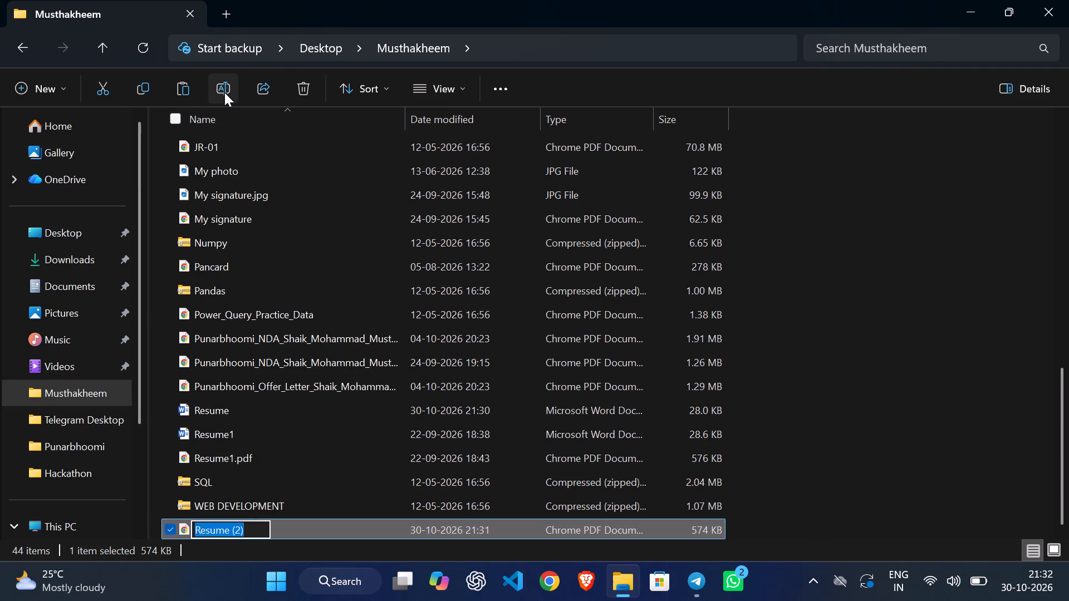
key(Right)
key(BackSpace)
key(BackSpace)
key(BackSpace)
key(BackSpace)
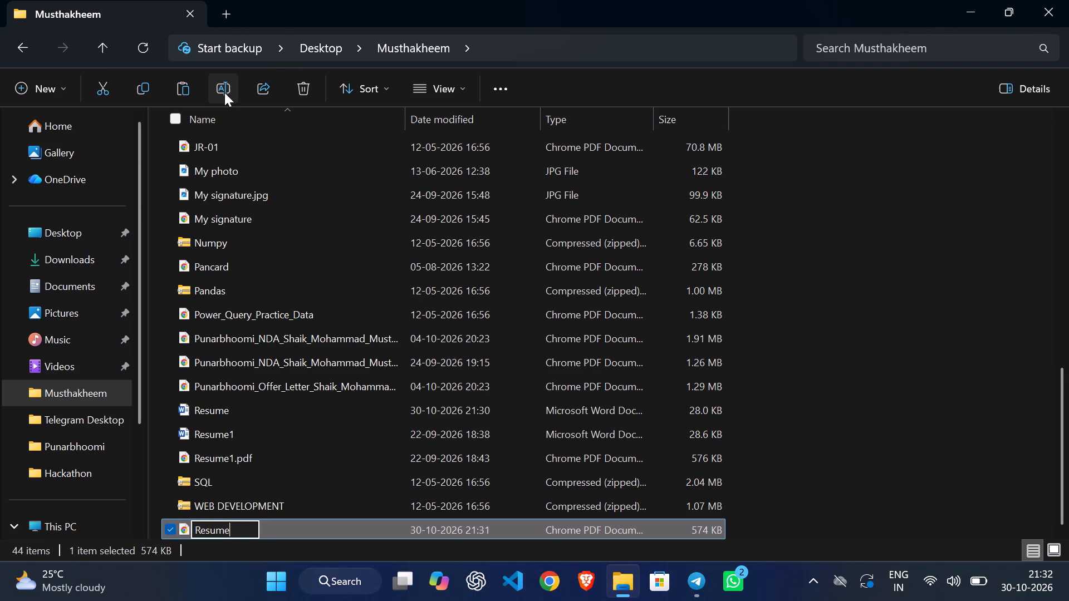
text(.pdf)
key(Return)
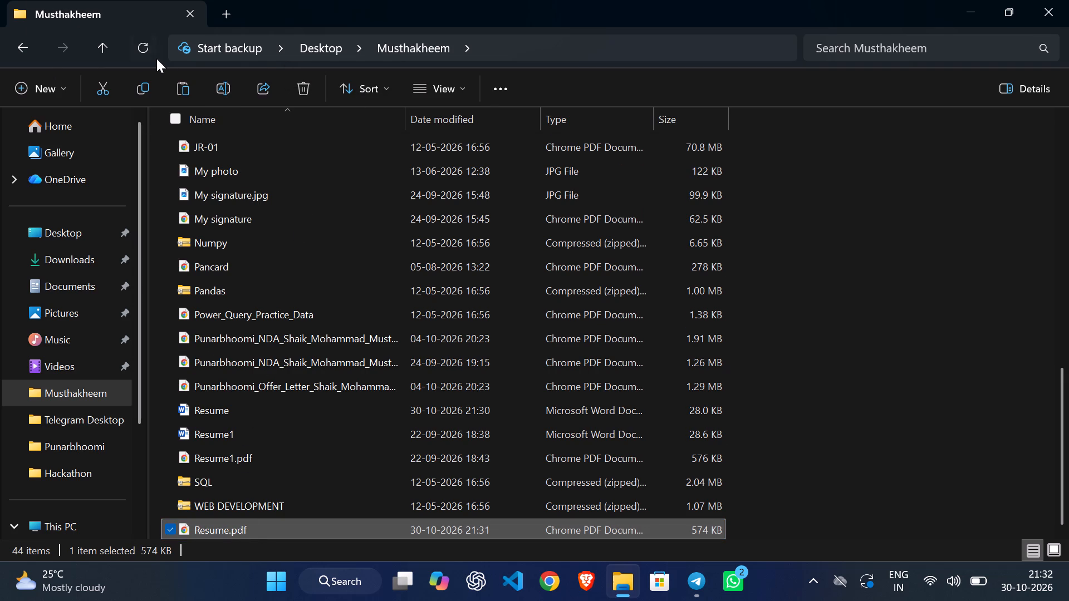
Refresh the folder listing and check the current and older resume files.
click(142, 43)
scroll(273, 291, down, 1)
scroll(274, 293, up, 1)
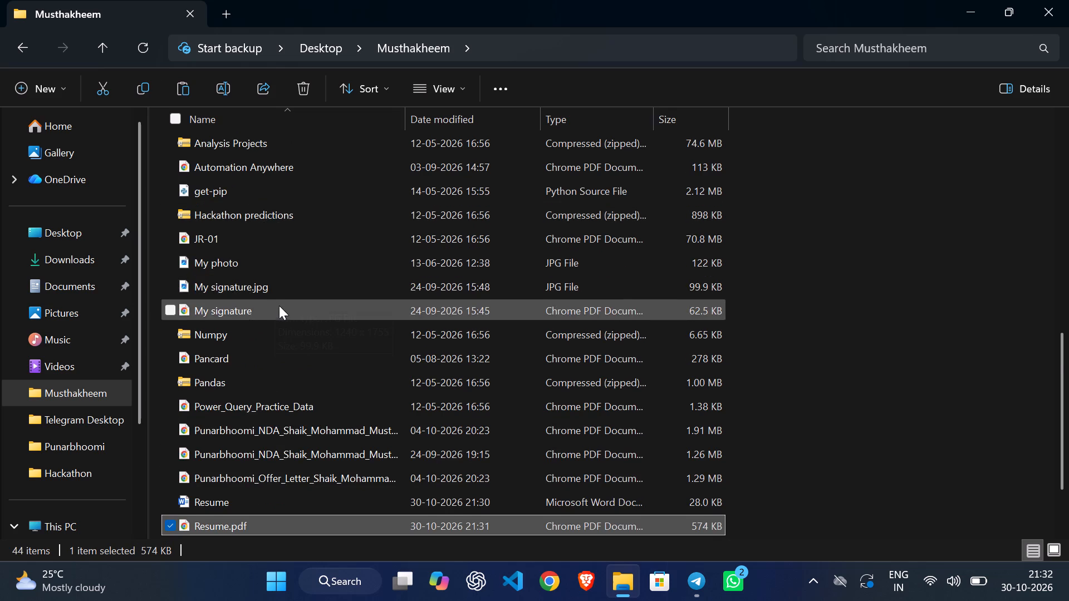
scroll(279, 307, down, 4)
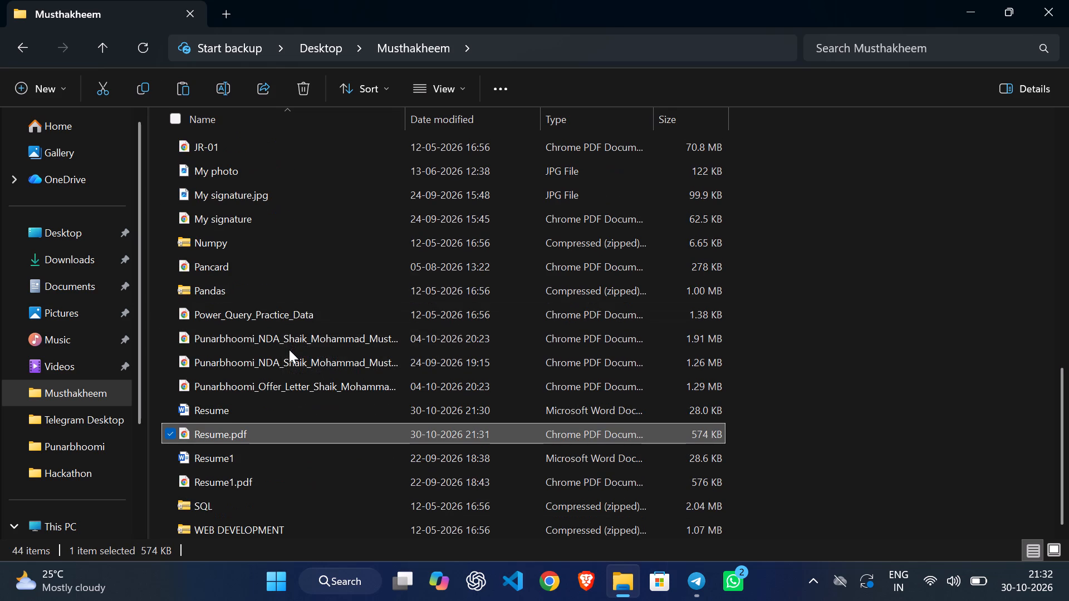
scroll(289, 349, down, 1)
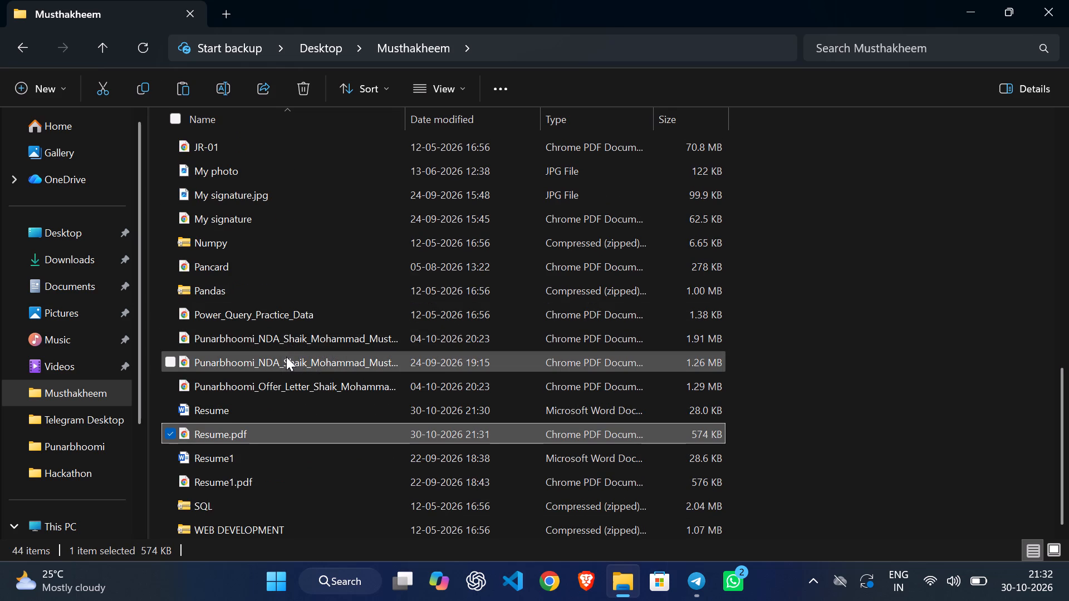
Open the new Resume.pdf, review its sections from the professional summary through Projects to the certifications, and close it.
scroll(286, 357, down, 1)
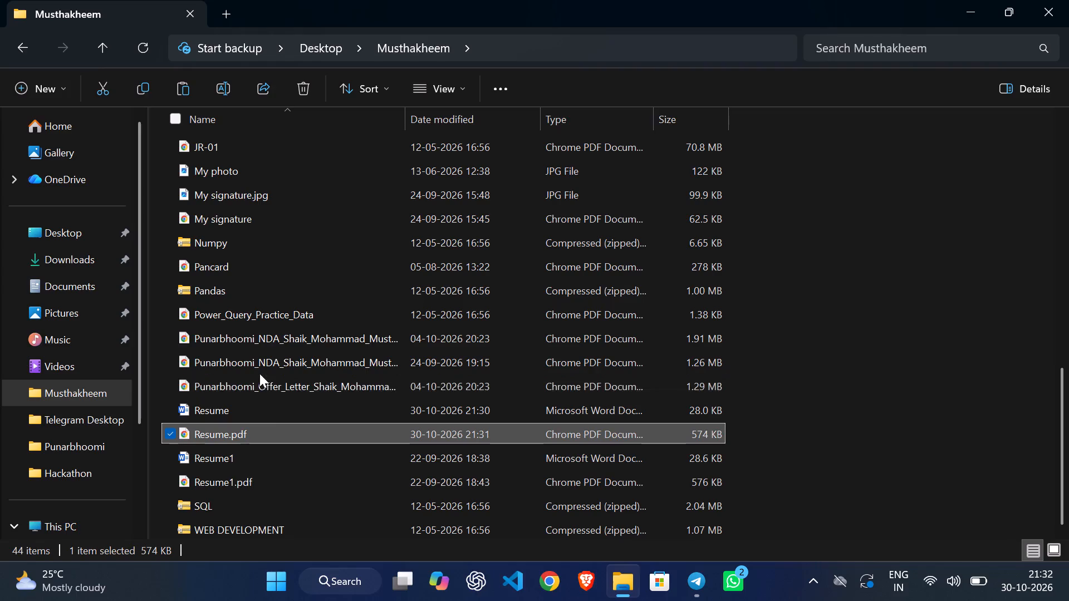
double_click(264, 437)
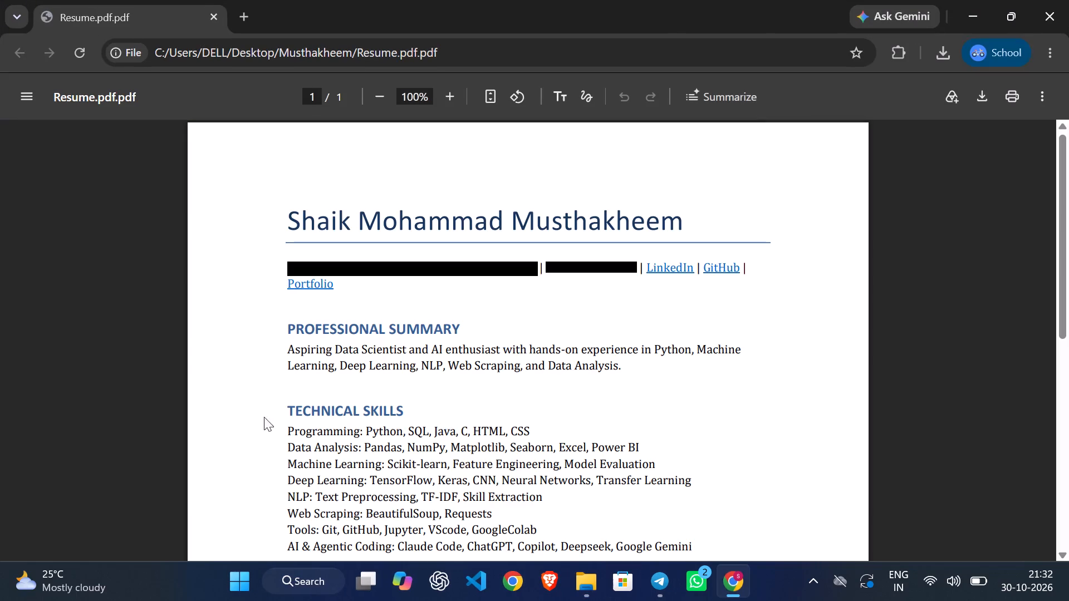
scroll(515, 331, up, 1)
scroll(598, 333, down, 1)
scroll(817, 319, down, 2)
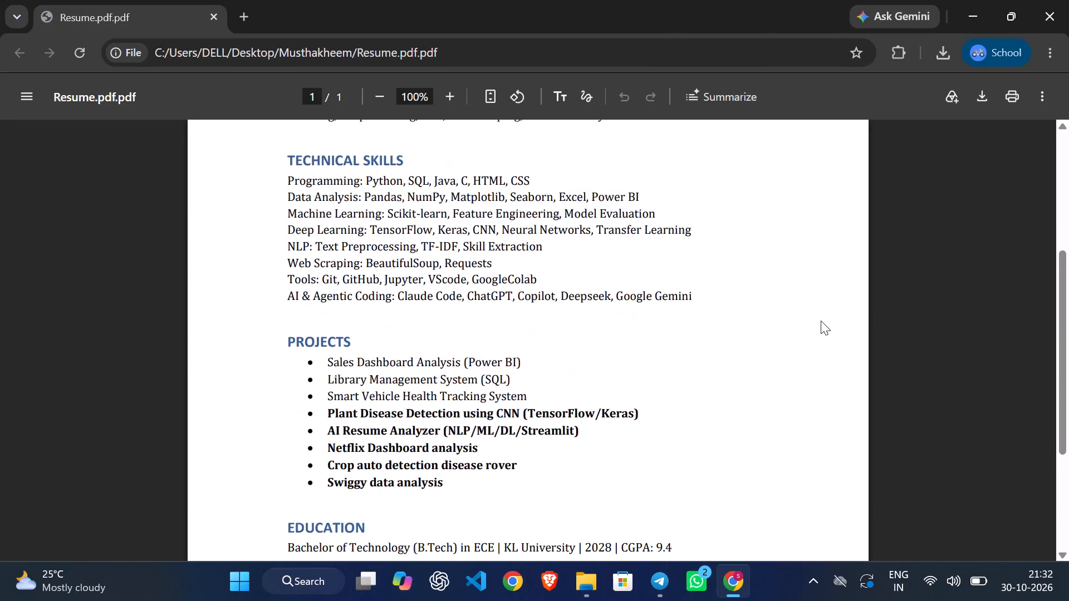
scroll(821, 321, down, 6)
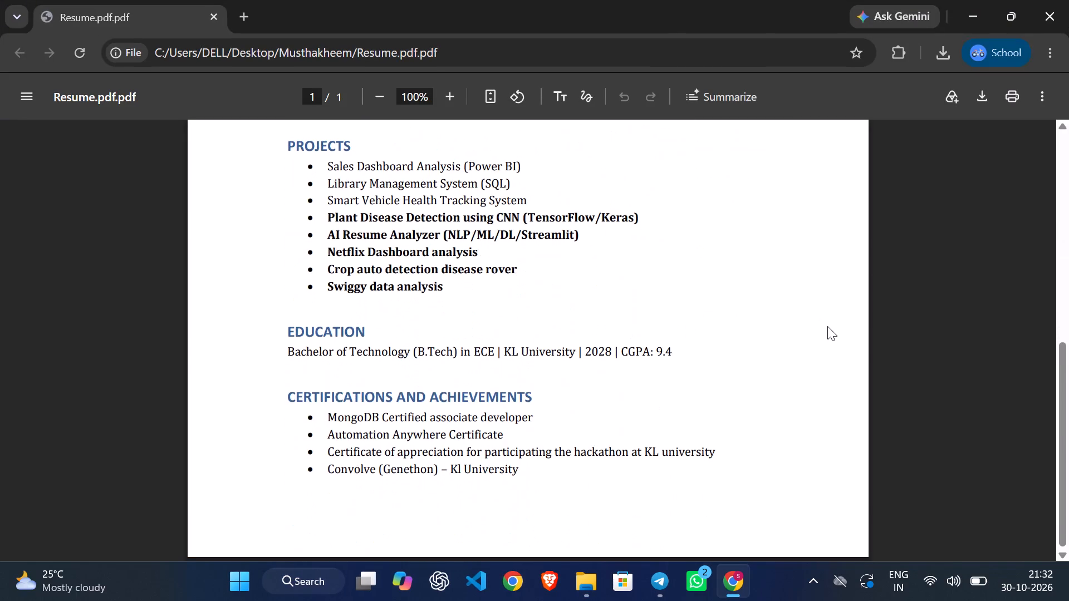
scroll(828, 324, up, 1)
click(1068, 0)
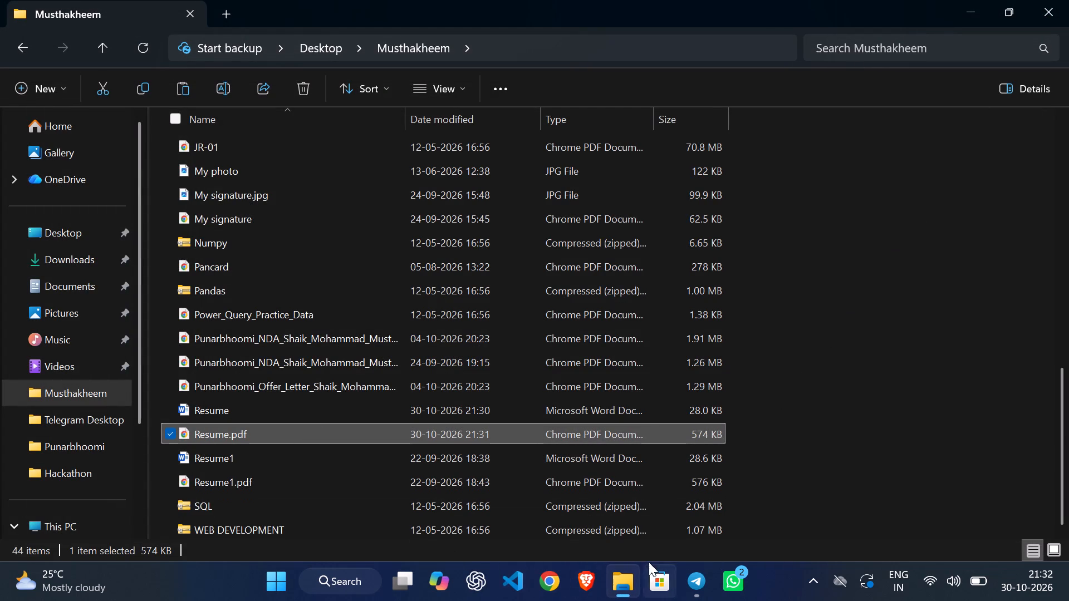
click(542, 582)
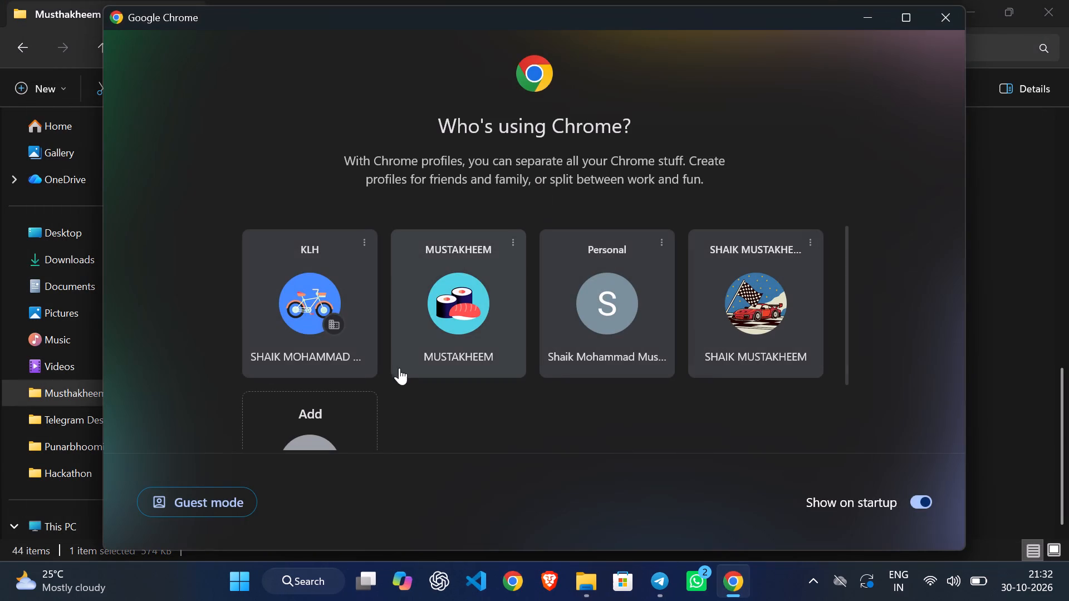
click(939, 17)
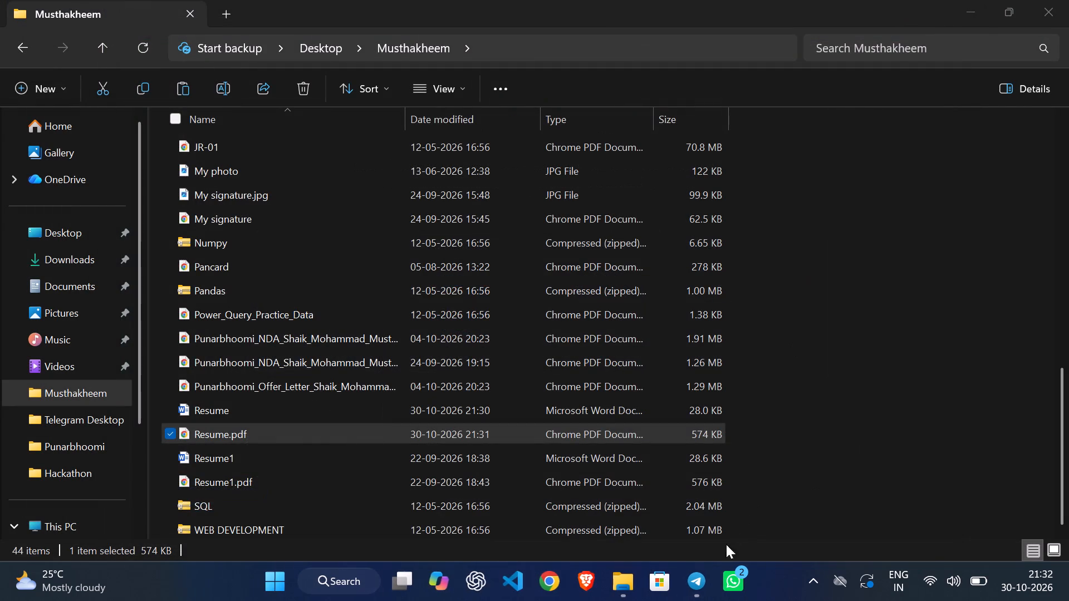
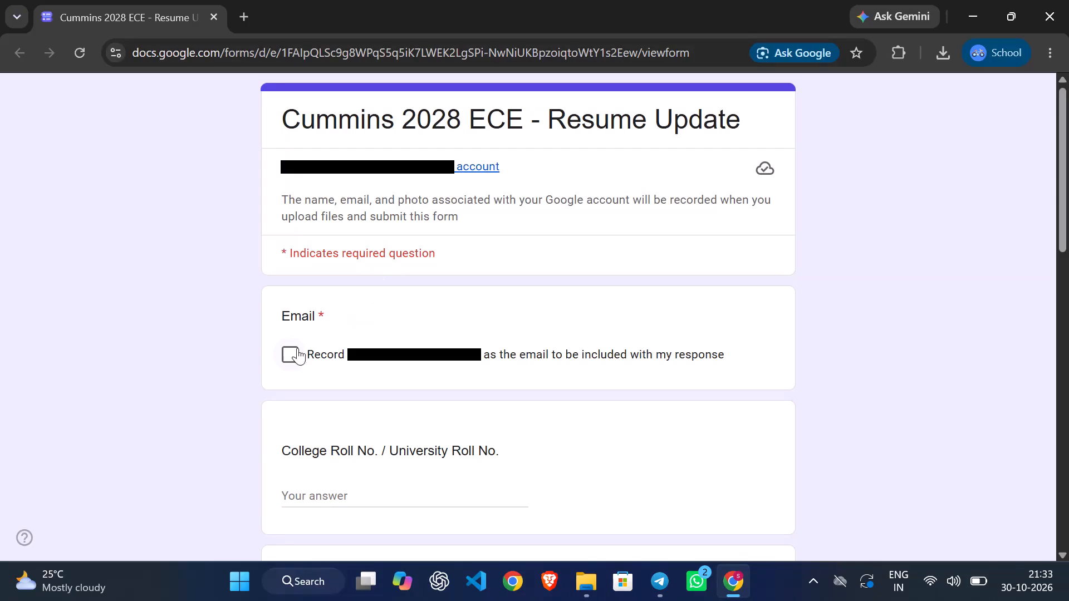
In the Cummins 2028 ECE - Resume Update form in Chrome, agree to record the account email with the response.
click(291, 353)
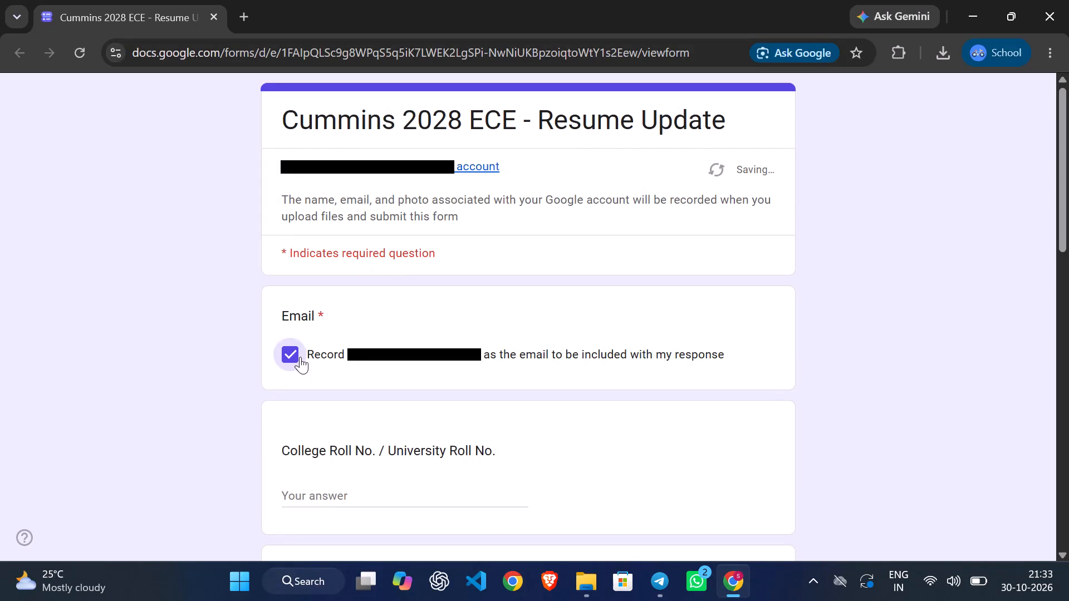
Enter the student's roll number in the College Roll No. / University Roll No. question.
scroll(356, 435, down, 2)
click(381, 321)
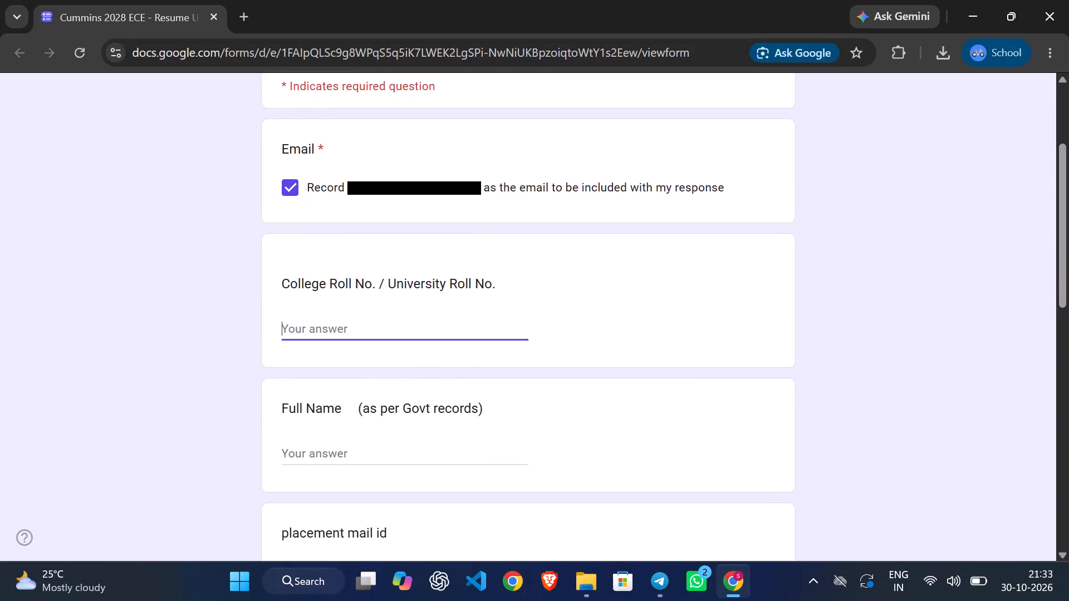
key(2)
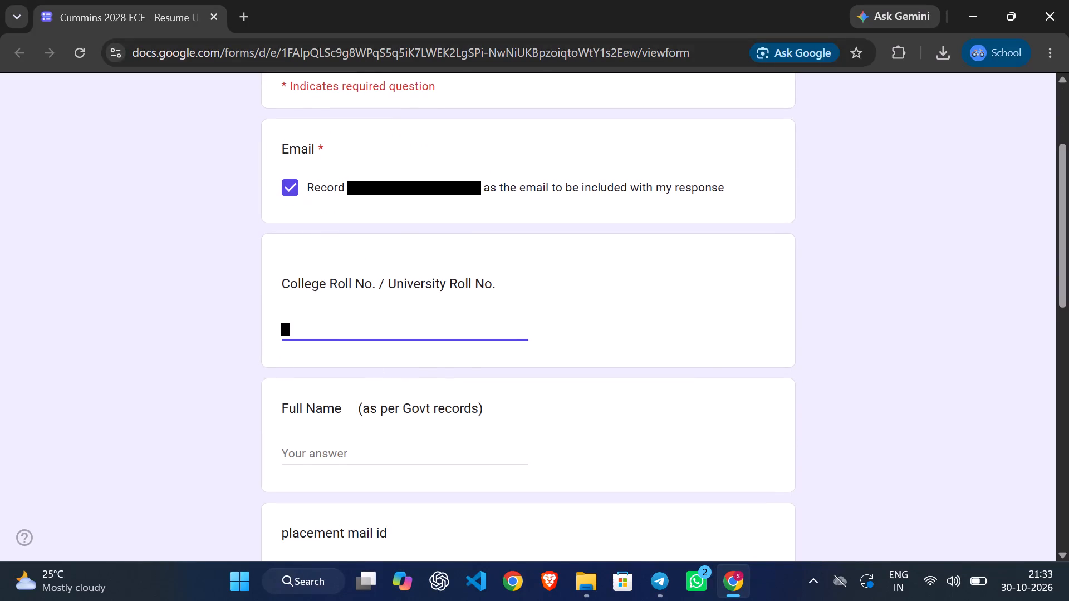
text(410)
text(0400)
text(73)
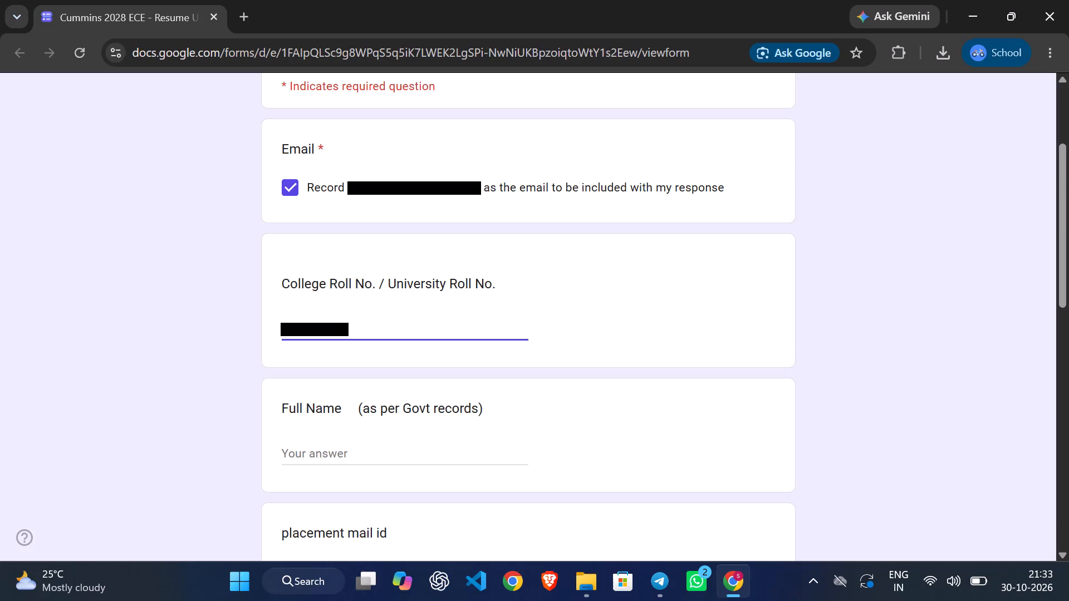
Enter the student's full name as per government records in the Full Name question.
scroll(346, 358, down, 2)
click(357, 292)
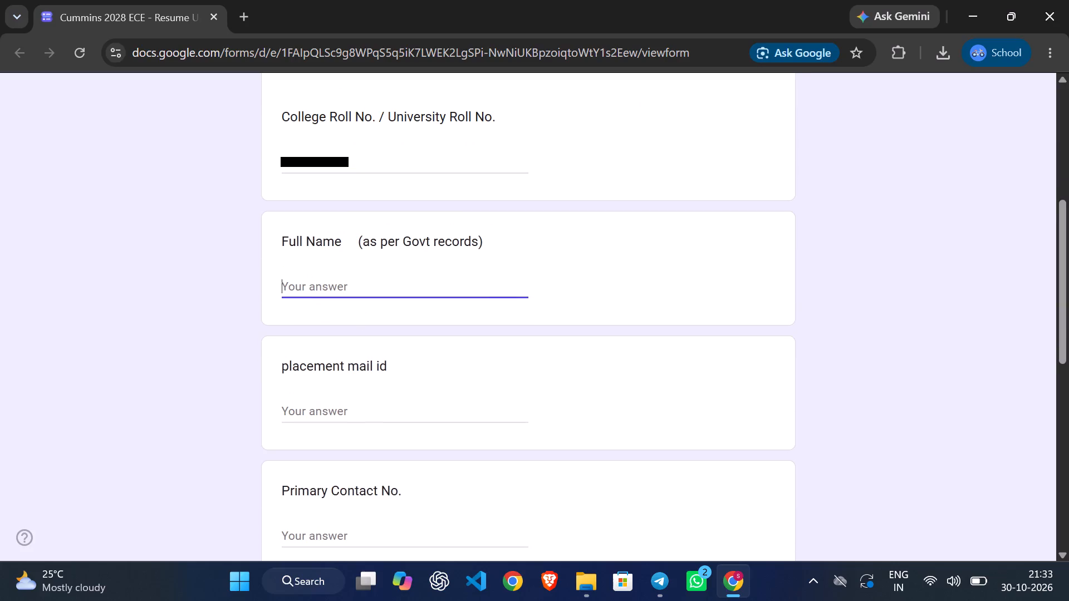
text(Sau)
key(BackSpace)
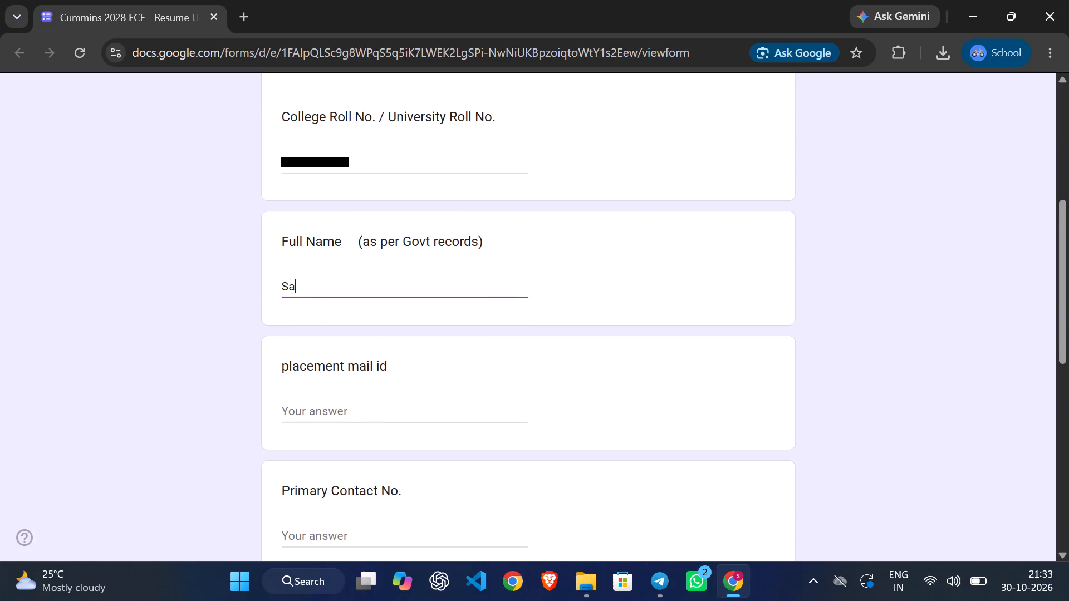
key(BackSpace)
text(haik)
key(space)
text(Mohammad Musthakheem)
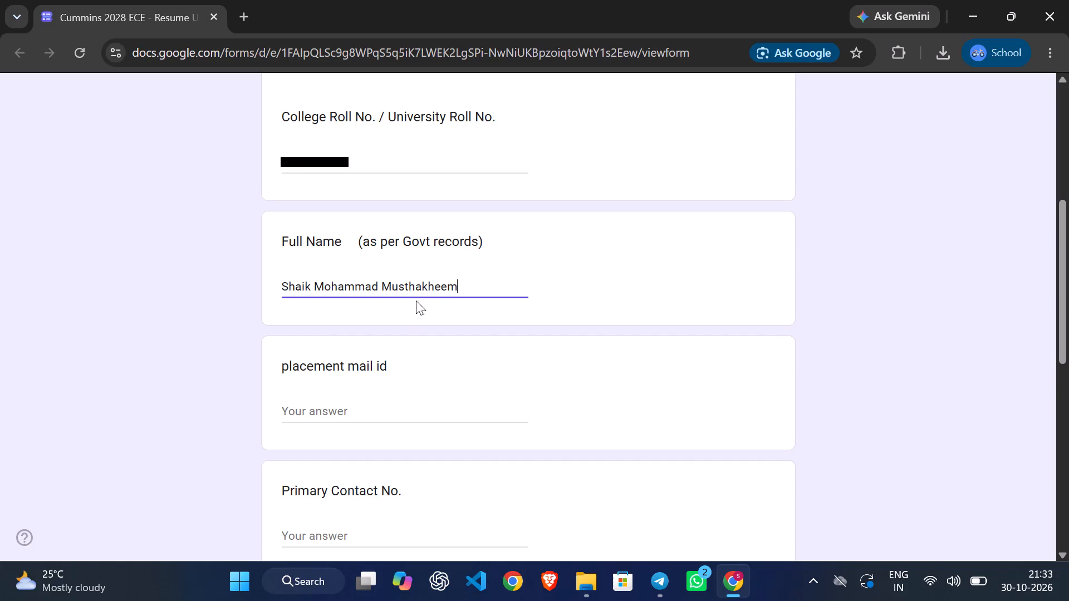
Enter the student's placement email address in the placement mail id question.
scroll(399, 311, down, 1)
scroll(396, 313, up, 1)
click(336, 407)
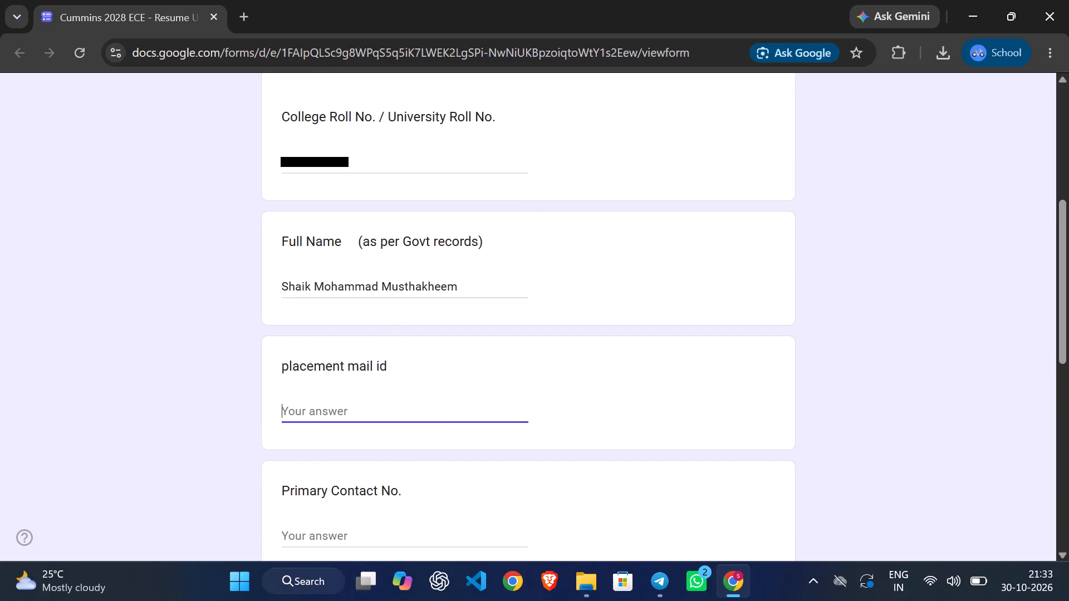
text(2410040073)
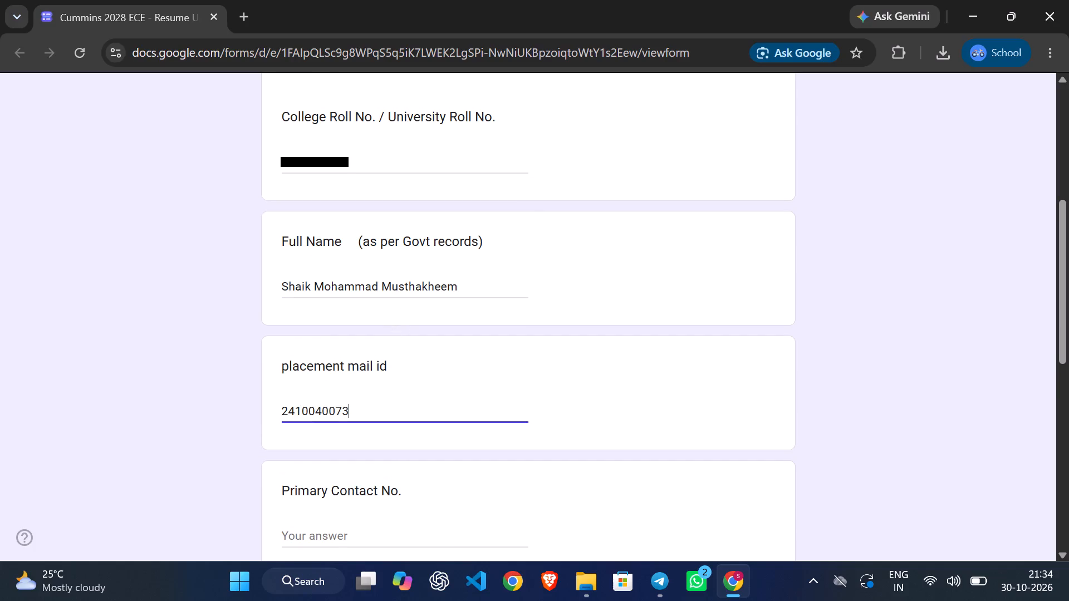
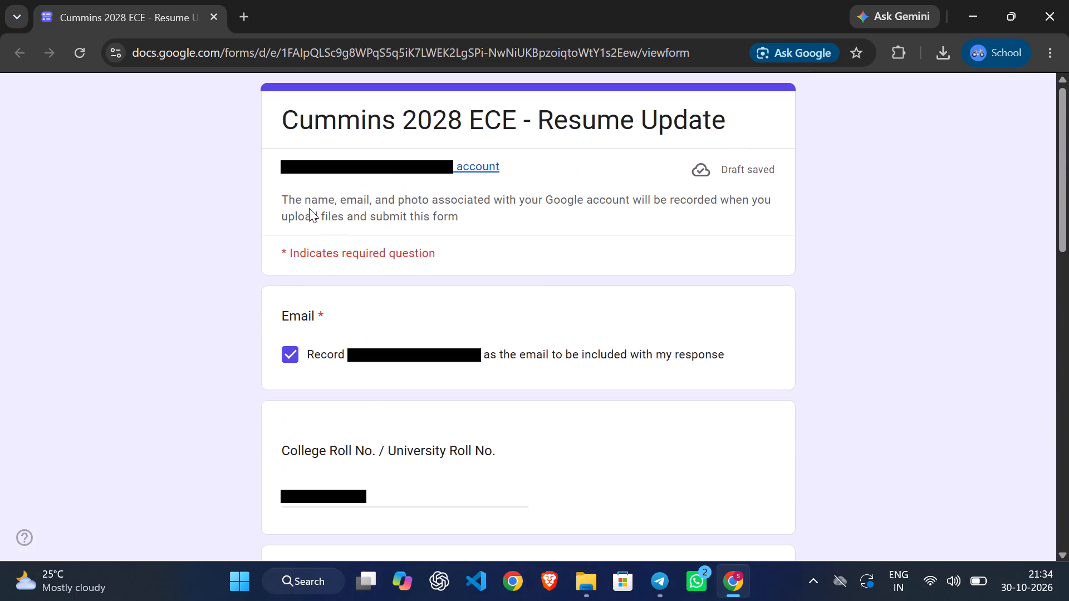
Withdraw the agreement to record the account email with the response in the form's Email question.
click(293, 354)
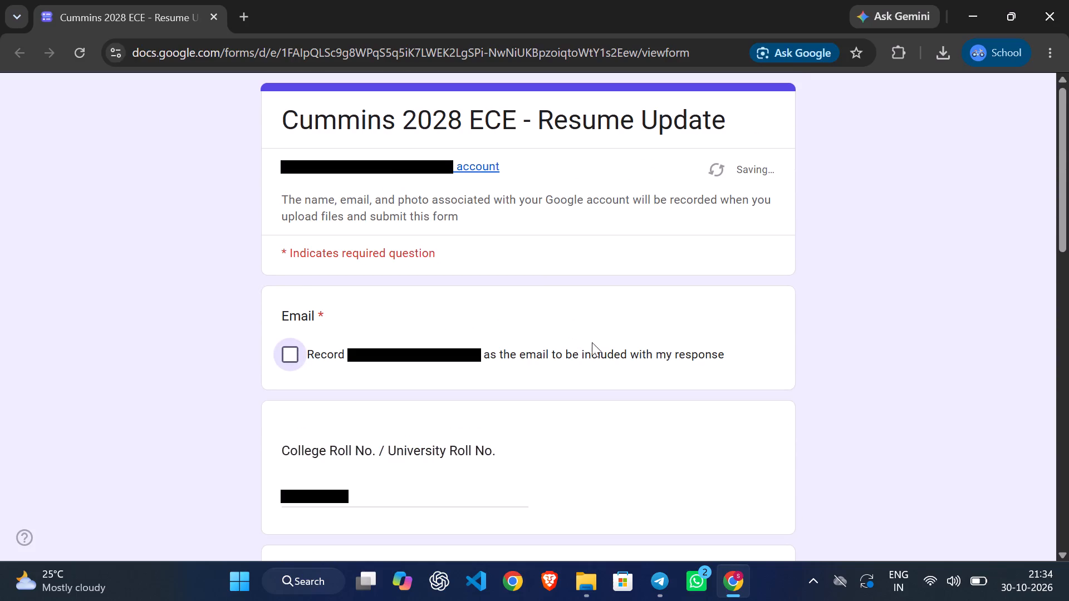
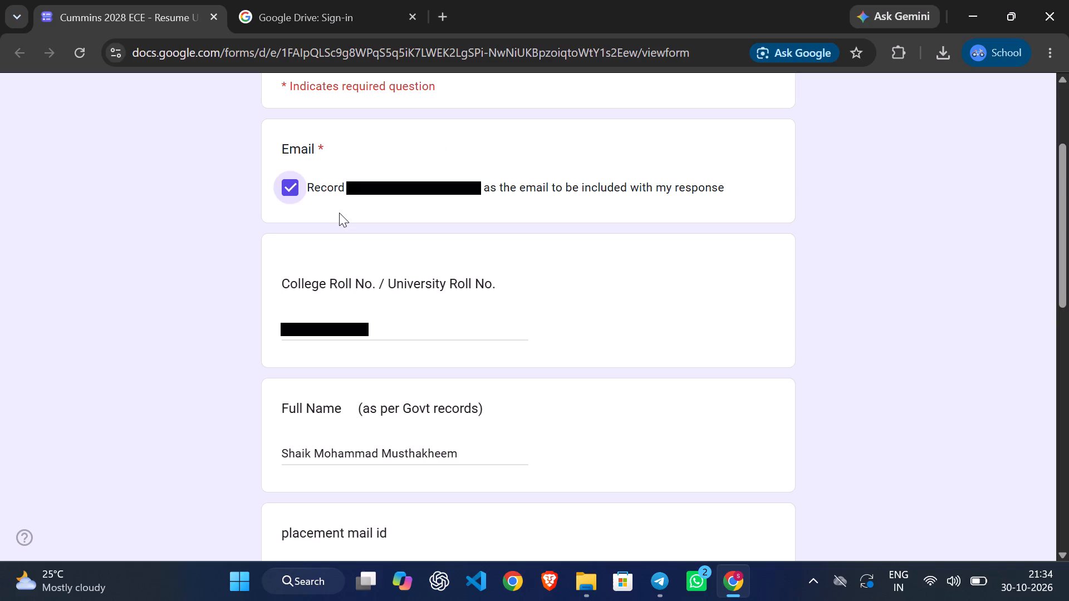
Review the form's questions and existing answers from Email down to Updated Resume.
scroll(341, 209, up, 1)
scroll(341, 209, down, 1)
scroll(341, 209, up, 1)
scroll(341, 209, down, 1)
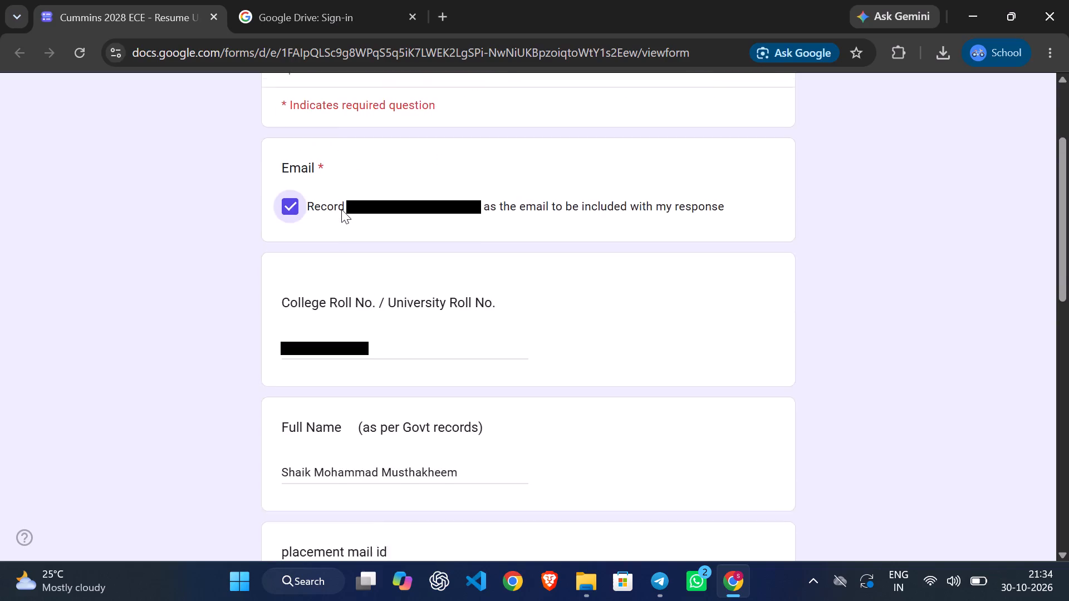
scroll(341, 209, up, 1)
scroll(341, 209, down, 2)
scroll(408, 248, down, 2)
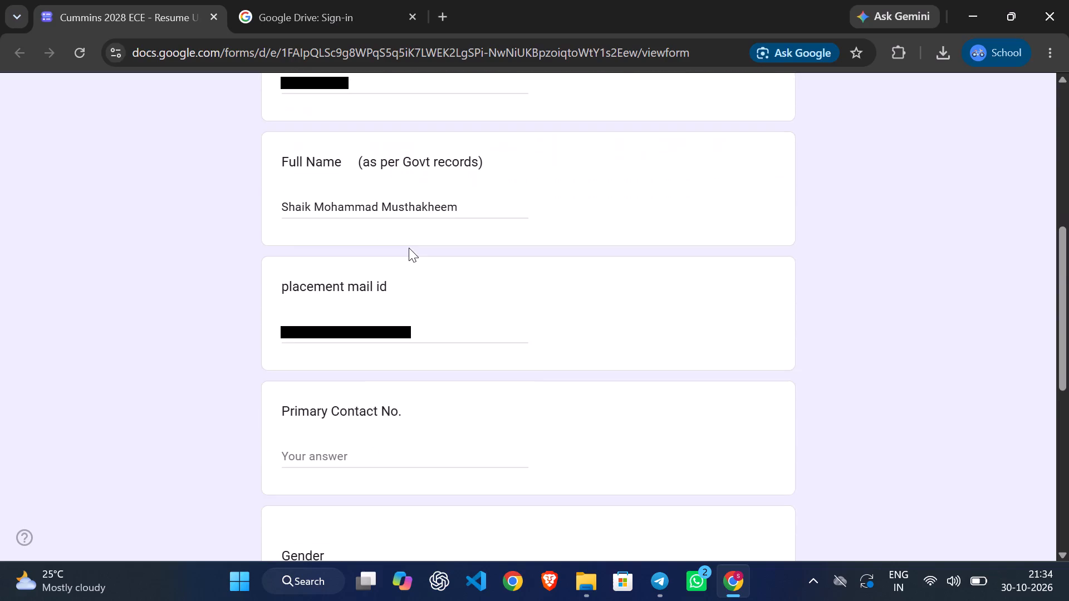
scroll(409, 249, up, 1)
scroll(409, 249, down, 5)
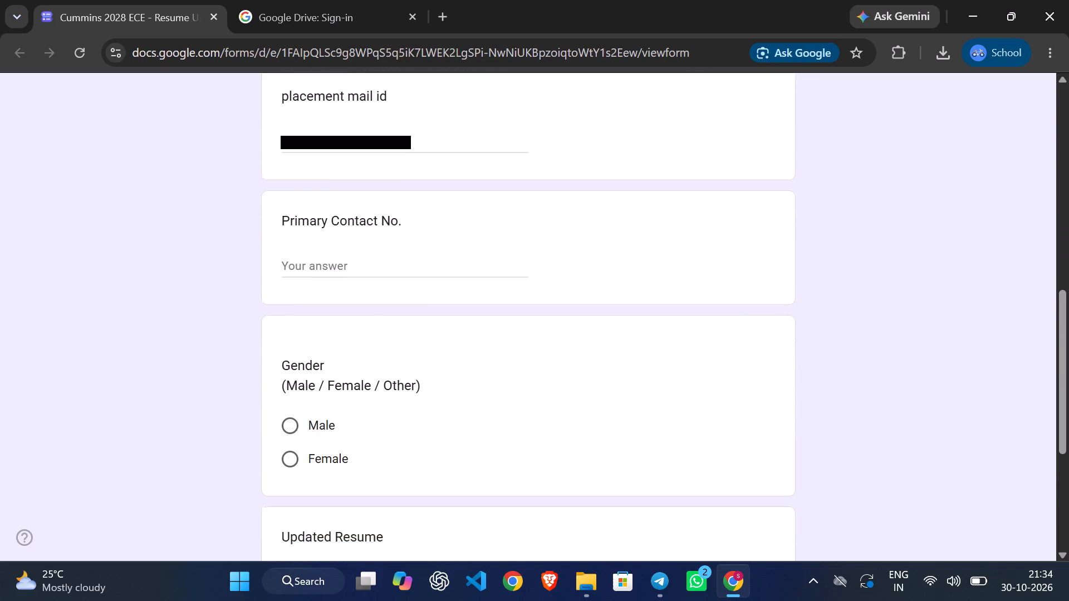
scroll(410, 253, up, 1)
scroll(410, 253, down, 1)
scroll(410, 253, up, 1)
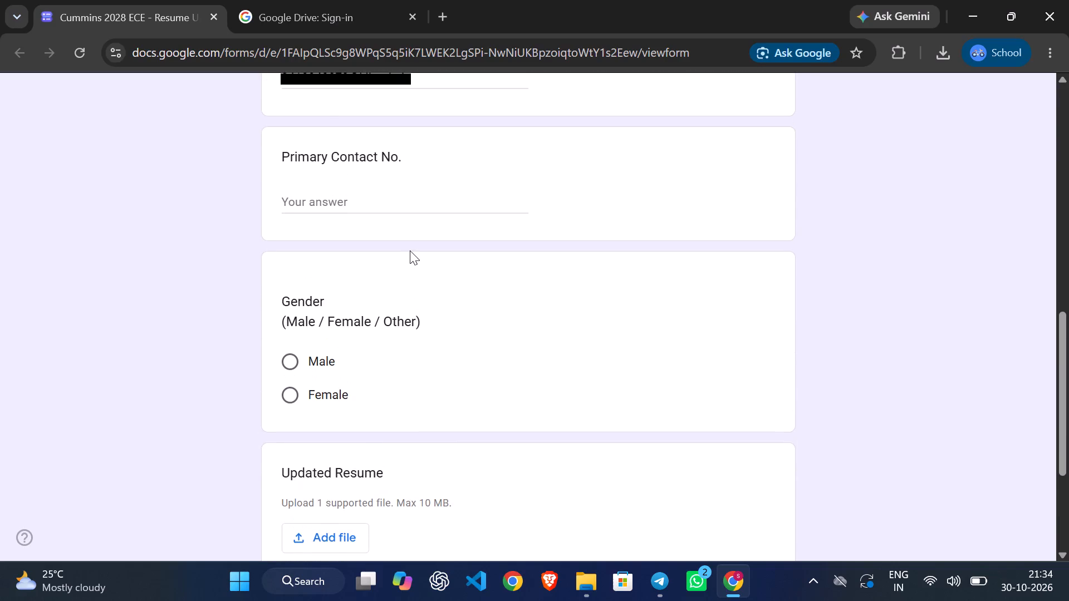
Enter the phone number as the answer to the Primary Contact No. question.
click(391, 198)
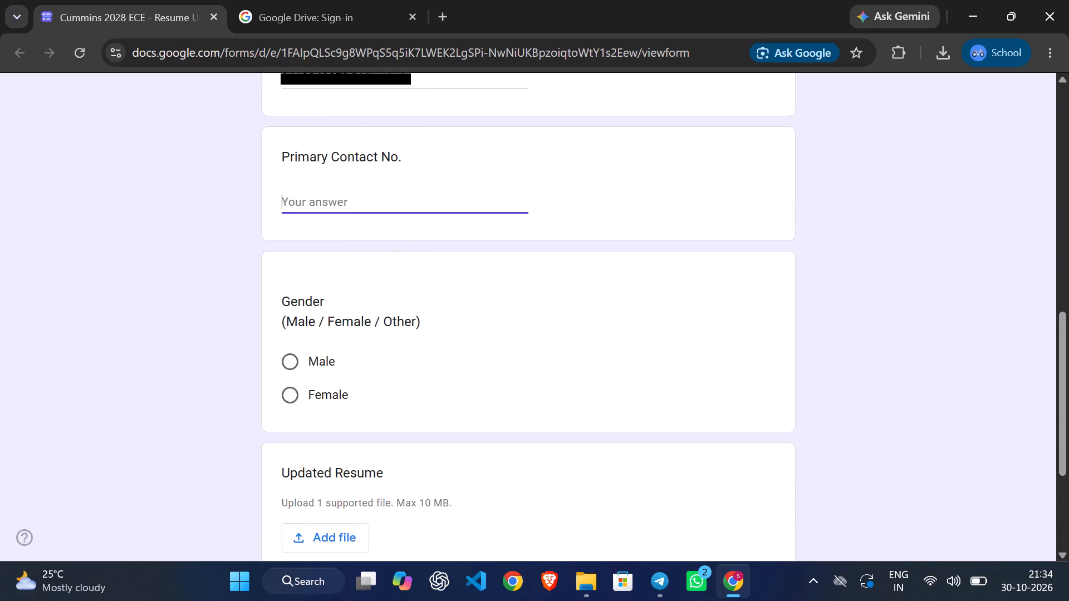
click(332, 188)
key(7)
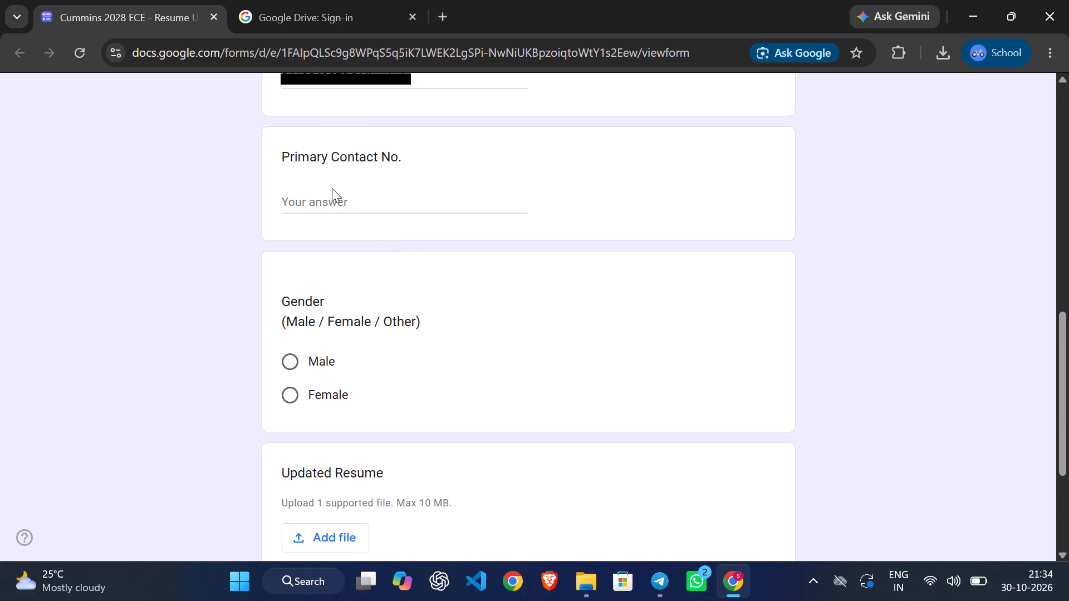
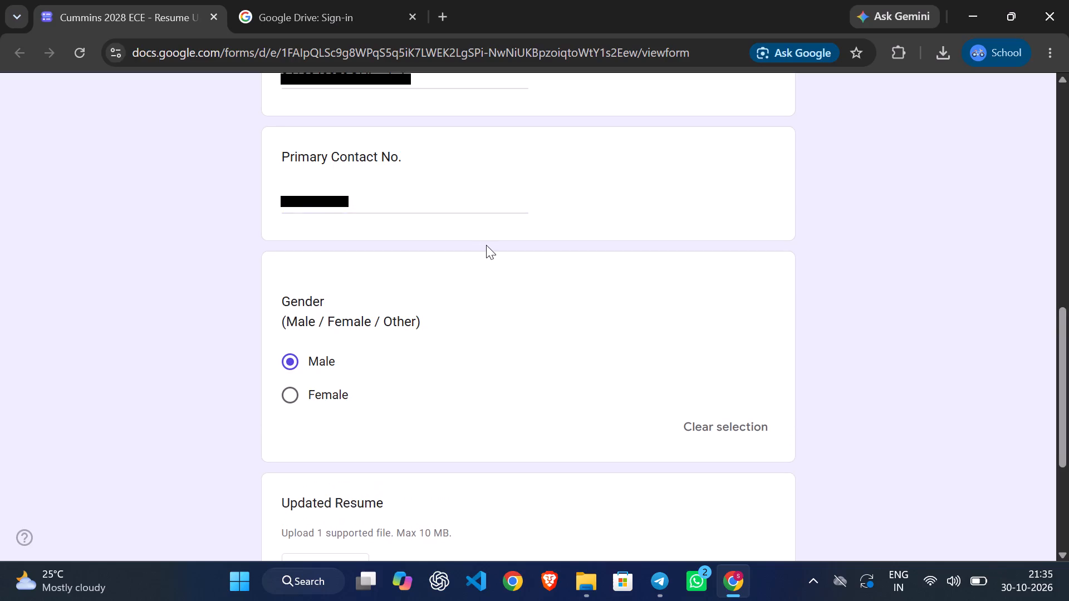
Review the form's questions and filled-in answers from the title down to Updated Resume.
scroll(487, 245, up, 9)
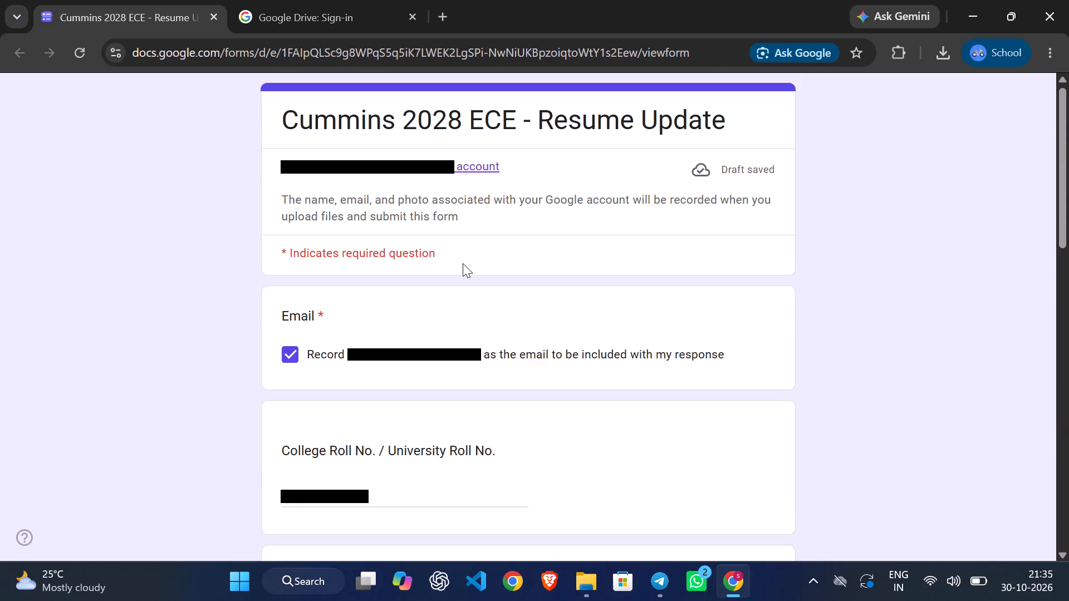
scroll(463, 263, up, 1)
scroll(446, 280, down, 1)
scroll(355, 300, down, 1)
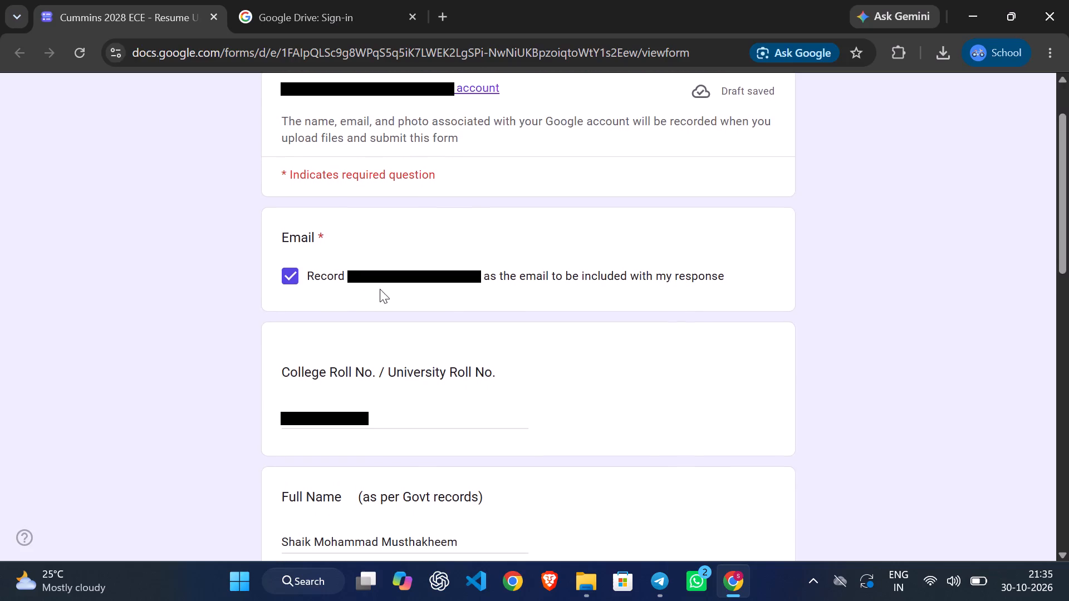
scroll(380, 289, down, 2)
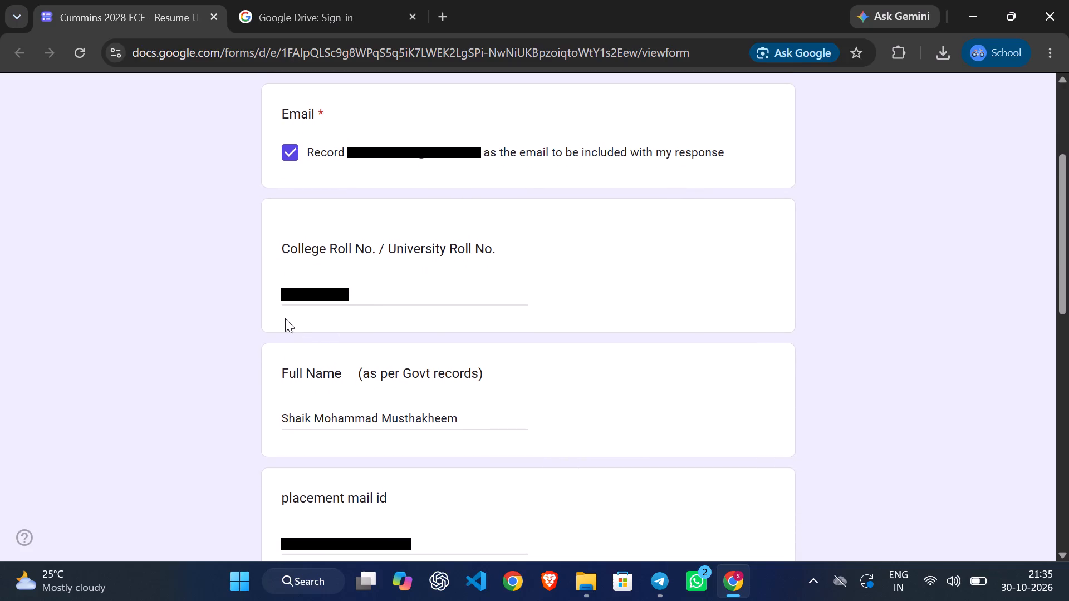
scroll(307, 297, down, 3)
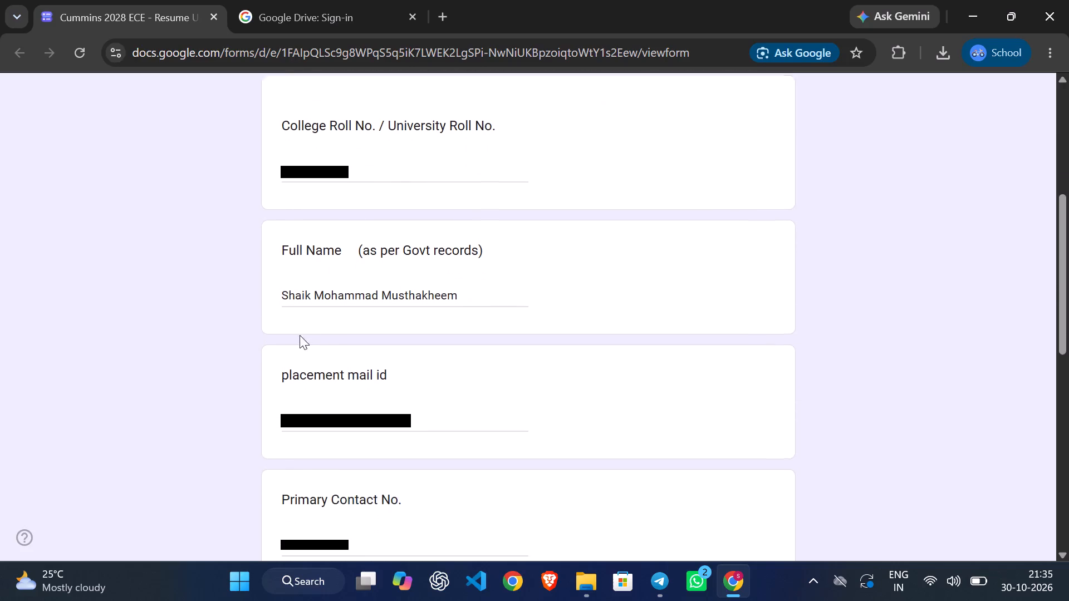
scroll(300, 335, down, 1)
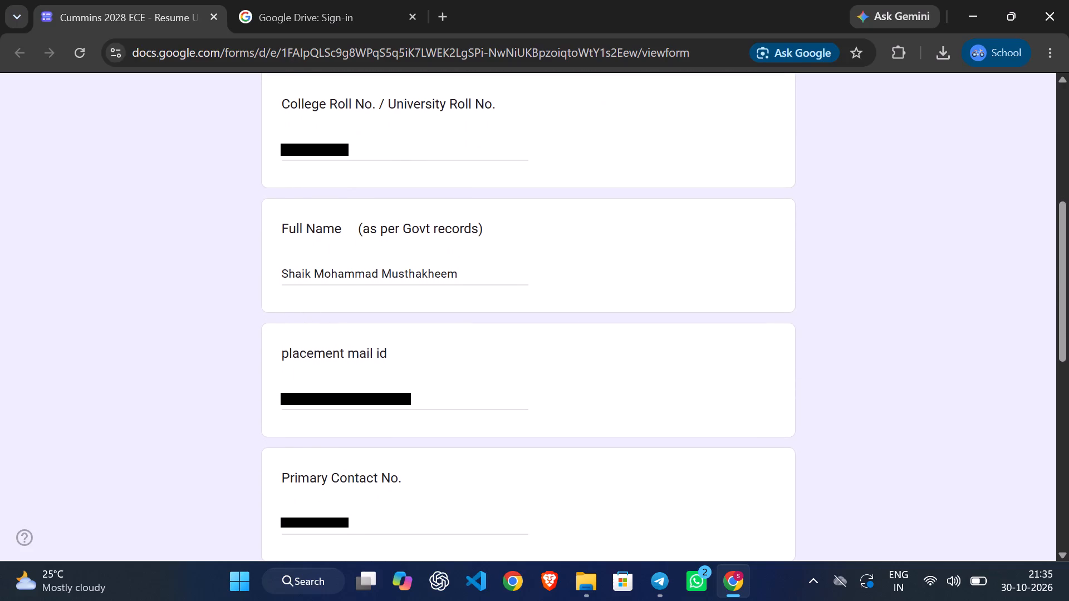
scroll(458, 343, down, 1)
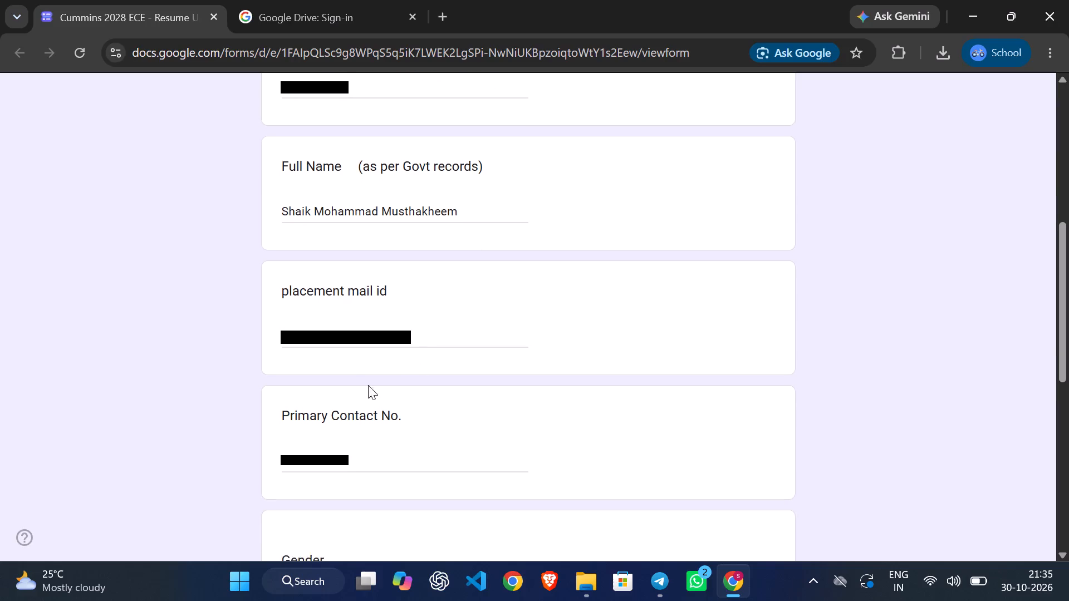
scroll(368, 385, down, 1)
scroll(285, 337, down, 1)
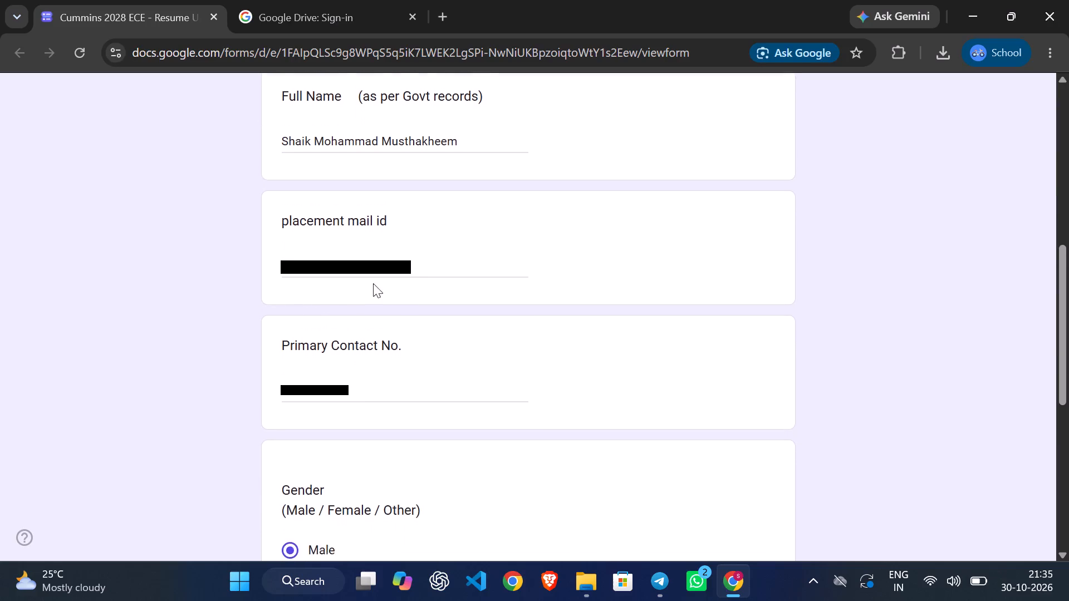
scroll(373, 283, down, 2)
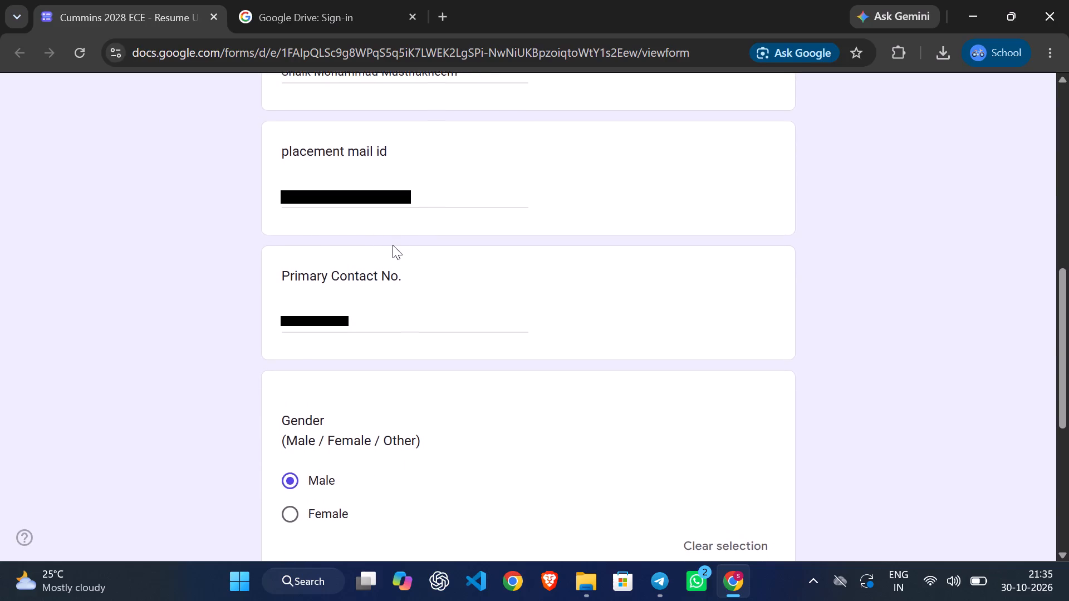
scroll(393, 245, down, 1)
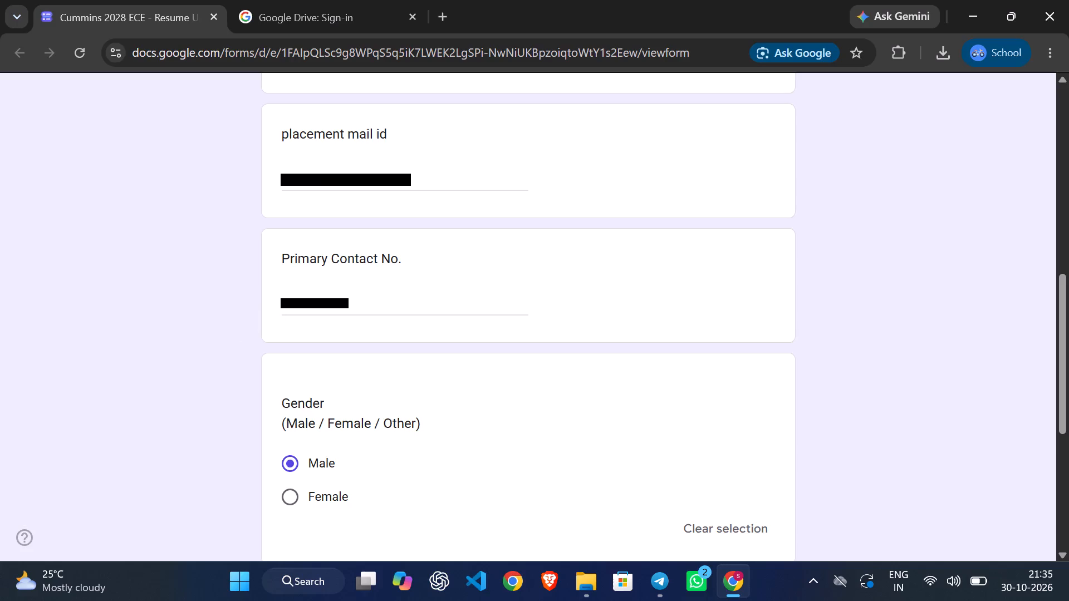
scroll(374, 332, down, 2)
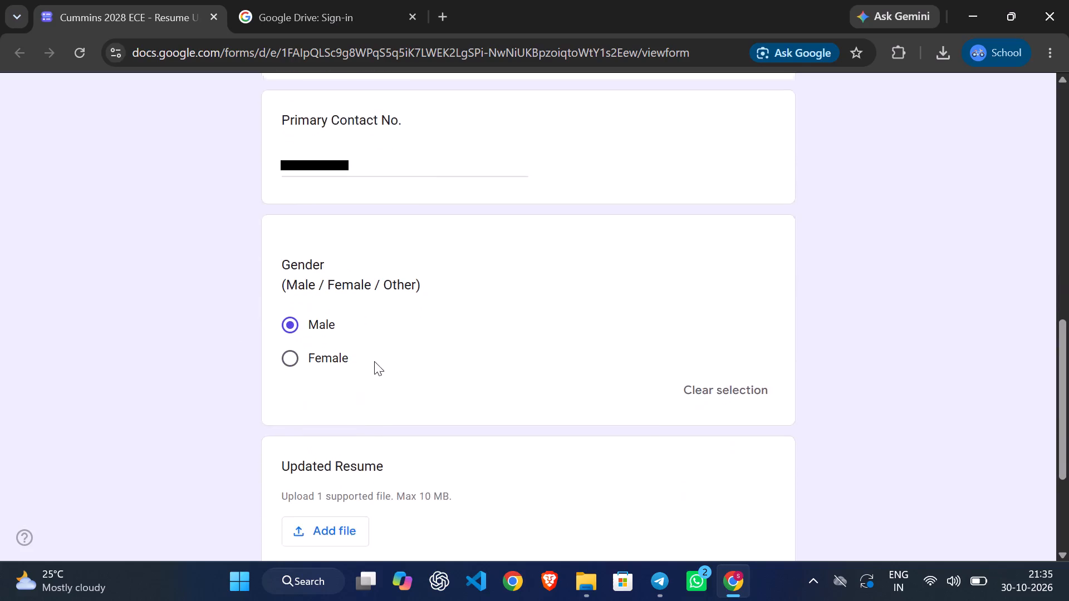
Open the file upload for the Updated Resume question and try to add Resume.pdf by browsing the computer's files.
scroll(374, 370, down, 2)
click(337, 324)
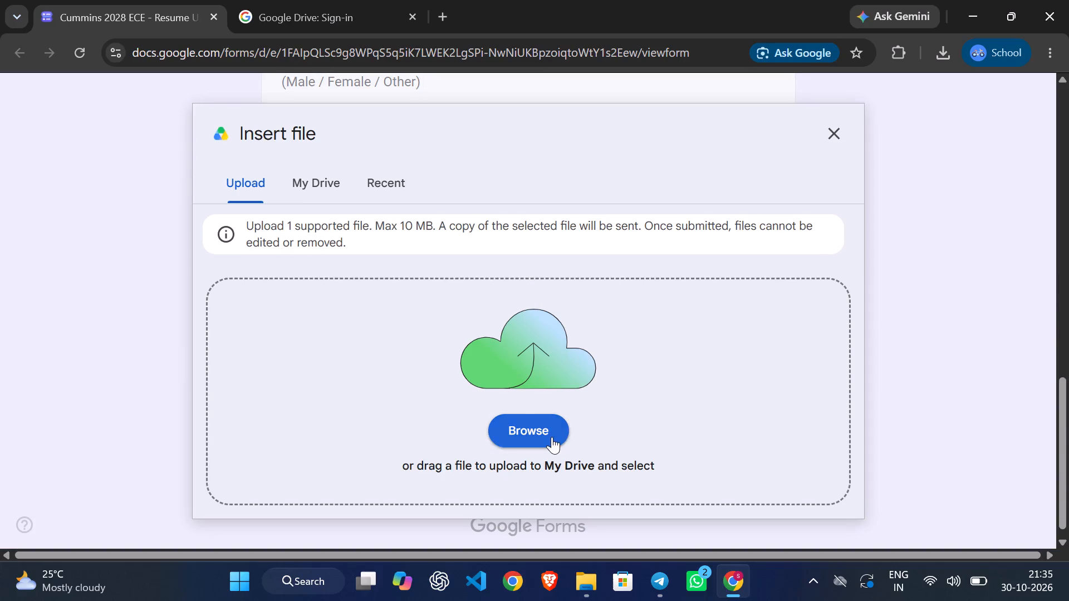
click(552, 437)
scroll(281, 239, down, 1)
scroll(282, 239, up, 1)
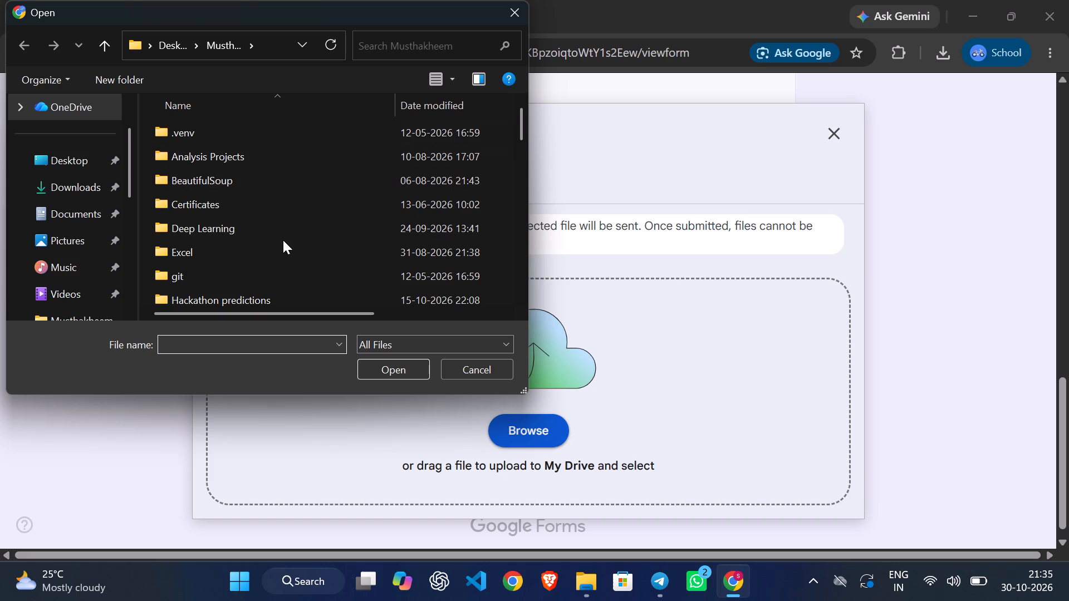
scroll(286, 241, down, 5)
scroll(292, 244, up, 1)
scroll(292, 245, down, 3)
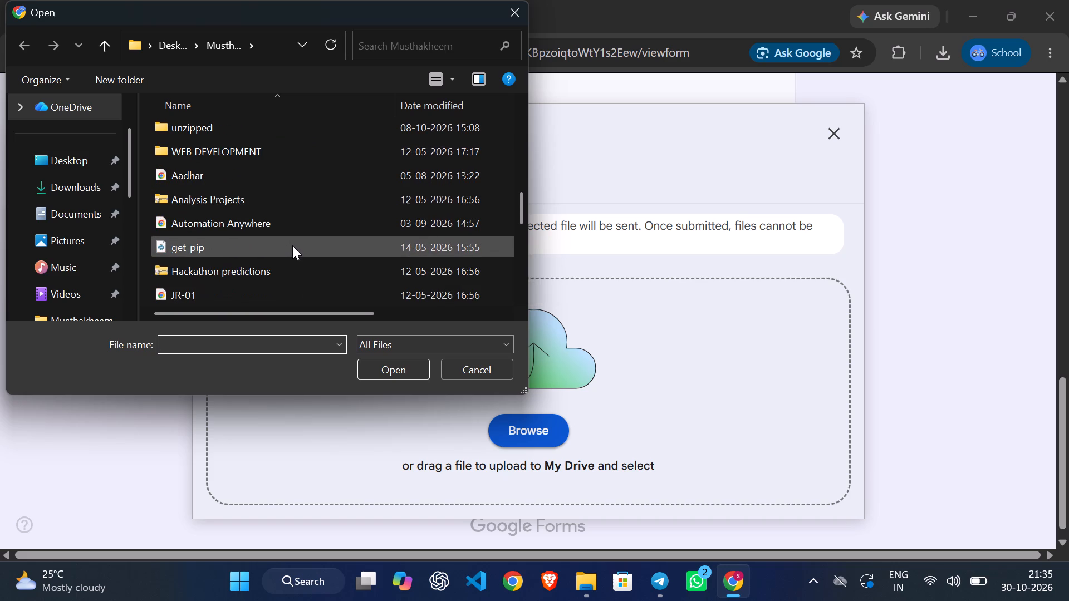
scroll(292, 245, down, 2)
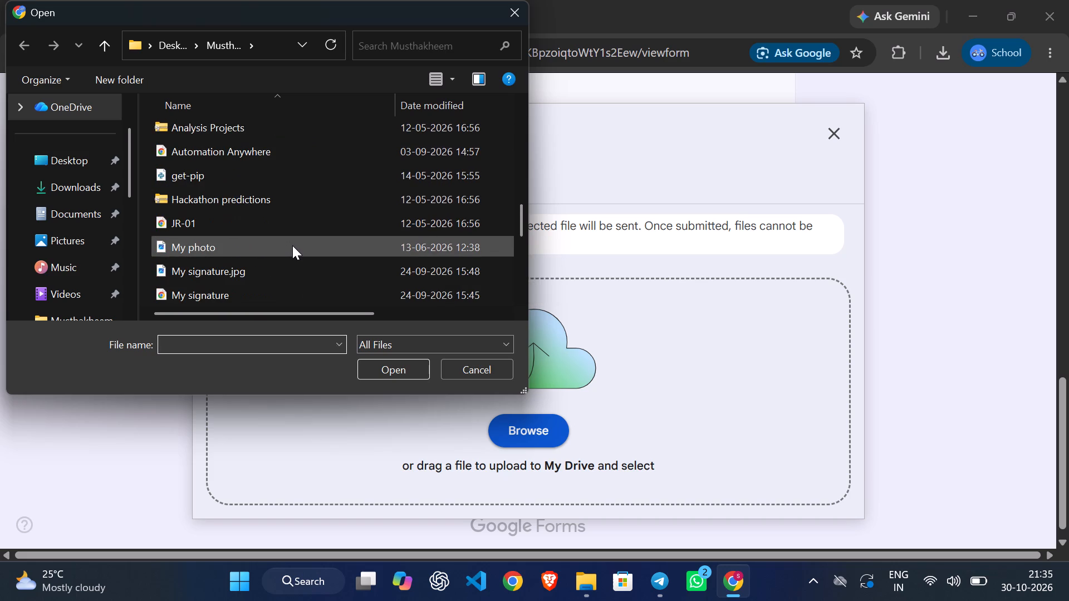
scroll(292, 245, down, 2)
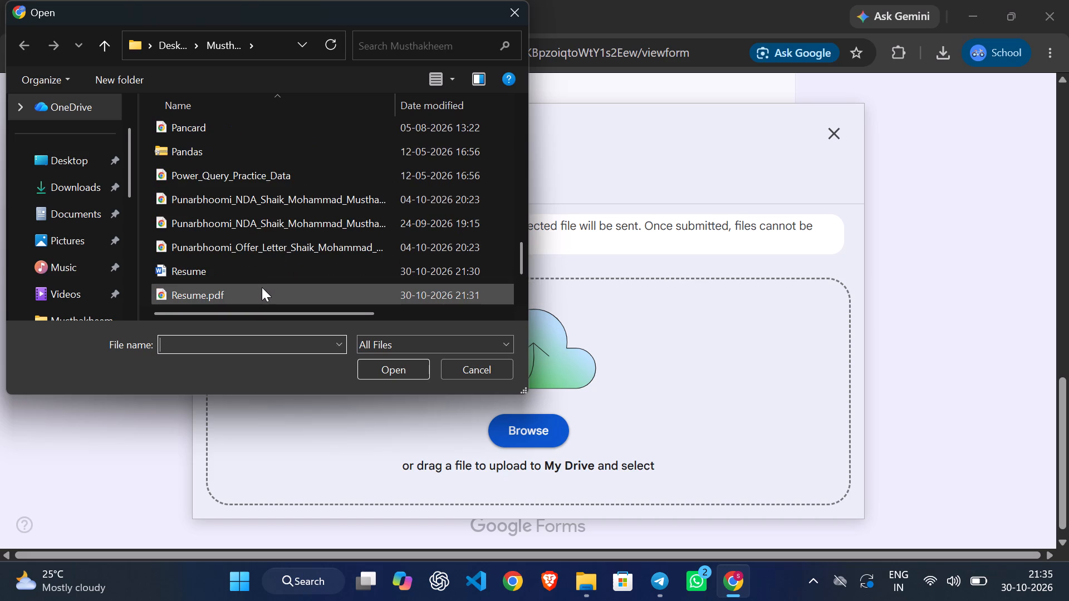
click(262, 287)
click(392, 362)
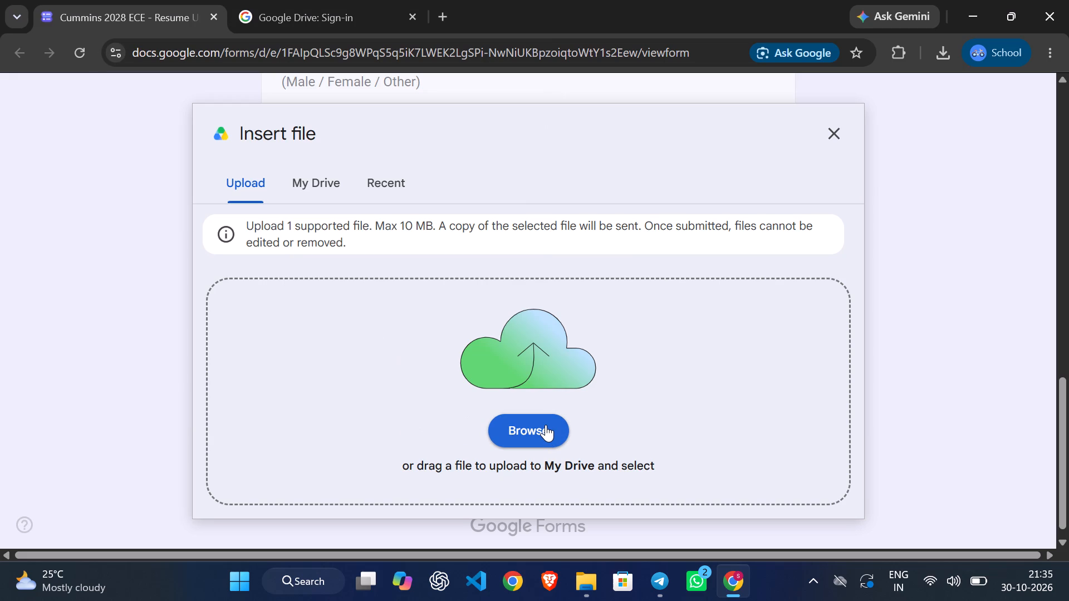
Switch to File Explorer and transfer Resume.pdf from the open folder into the form's Insert file upload area.
click(582, 588)
drag(449, 433, 531, 498)
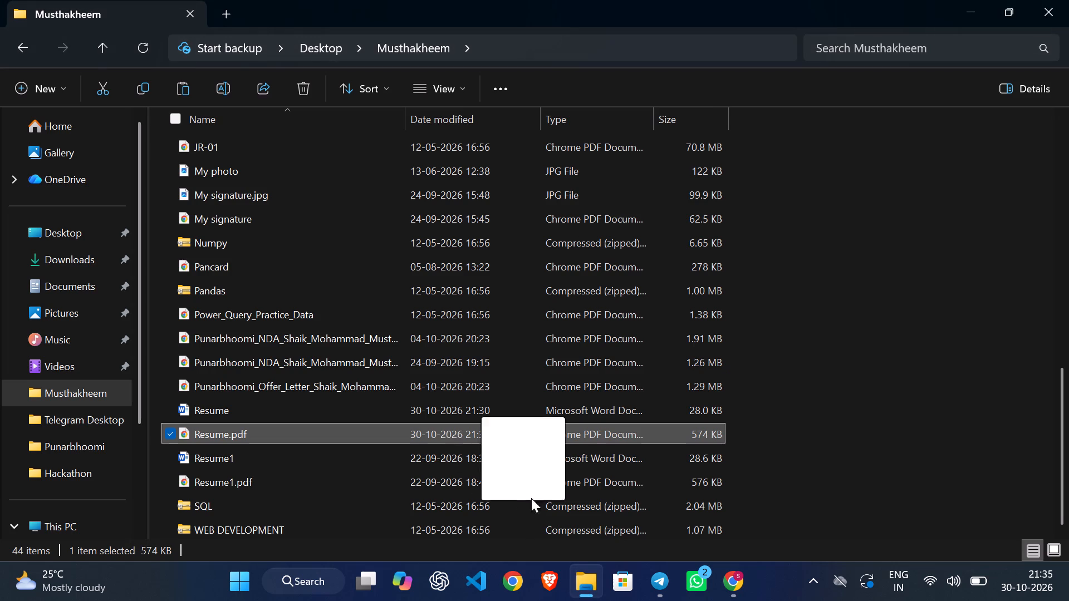
drag(531, 498, 666, 443)
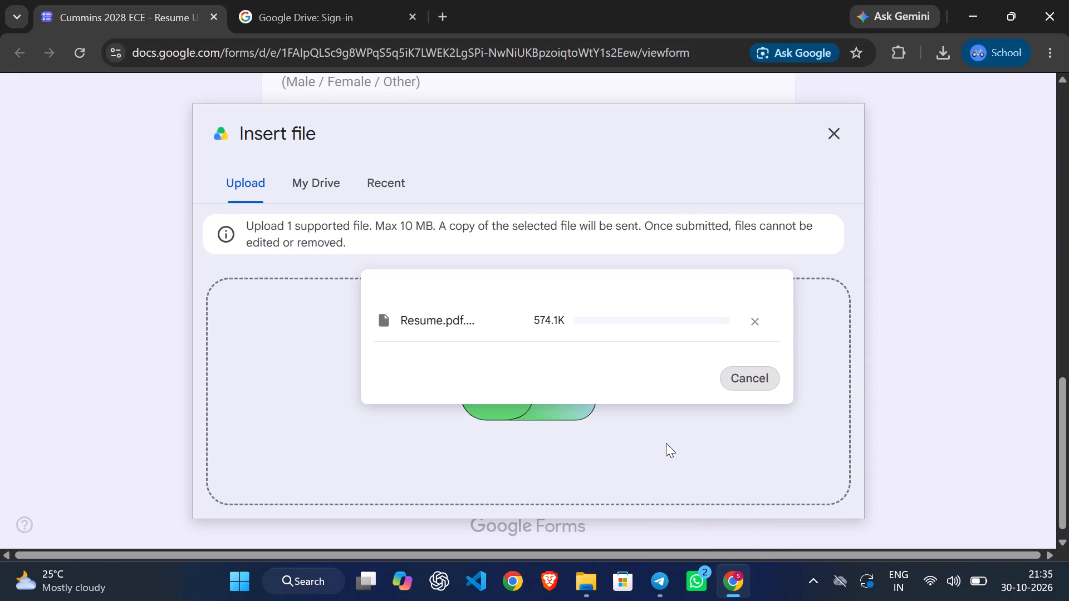